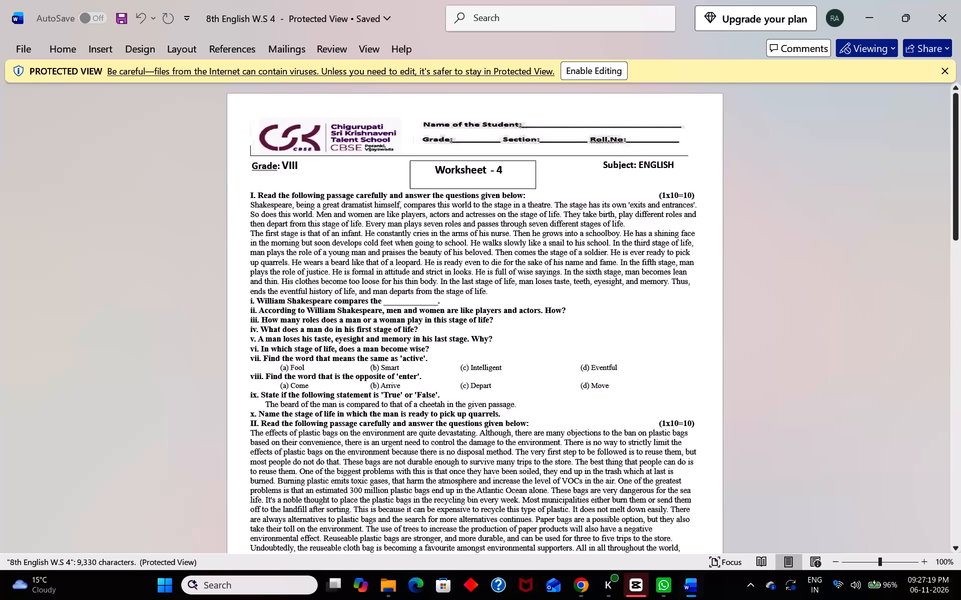
# Enable editing for the protected 8th English W.S 4 worksheet.
pyautogui.click(589, 70)
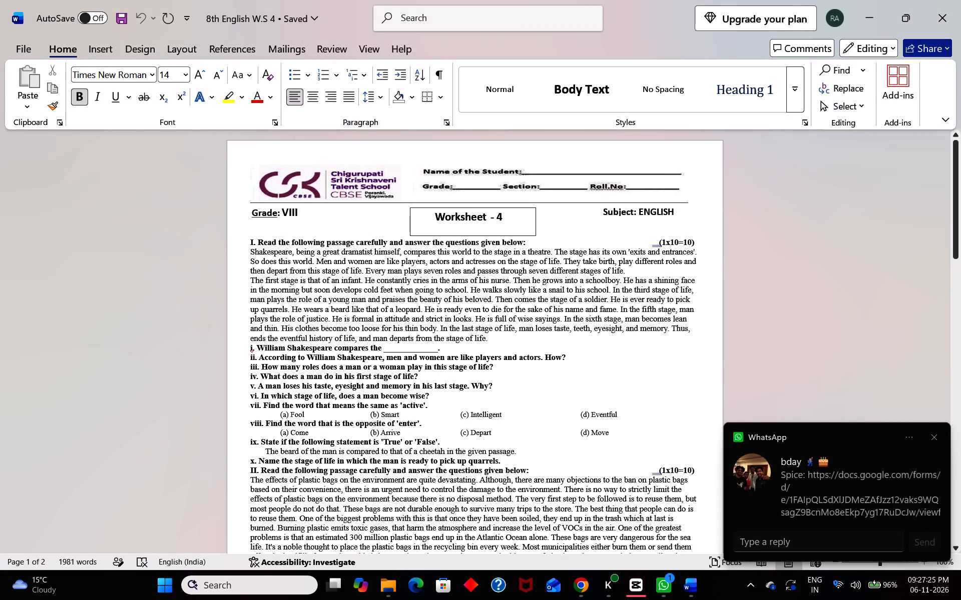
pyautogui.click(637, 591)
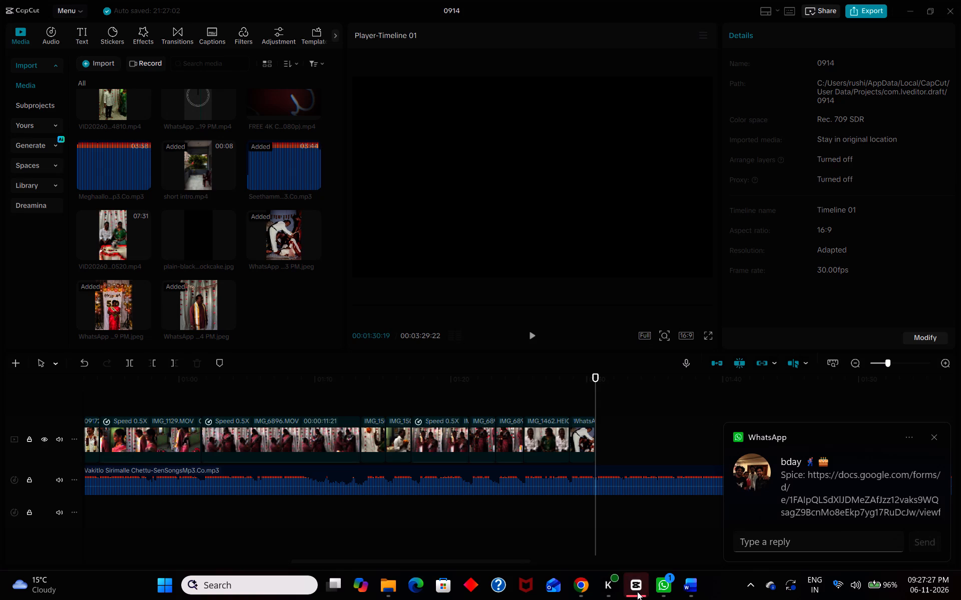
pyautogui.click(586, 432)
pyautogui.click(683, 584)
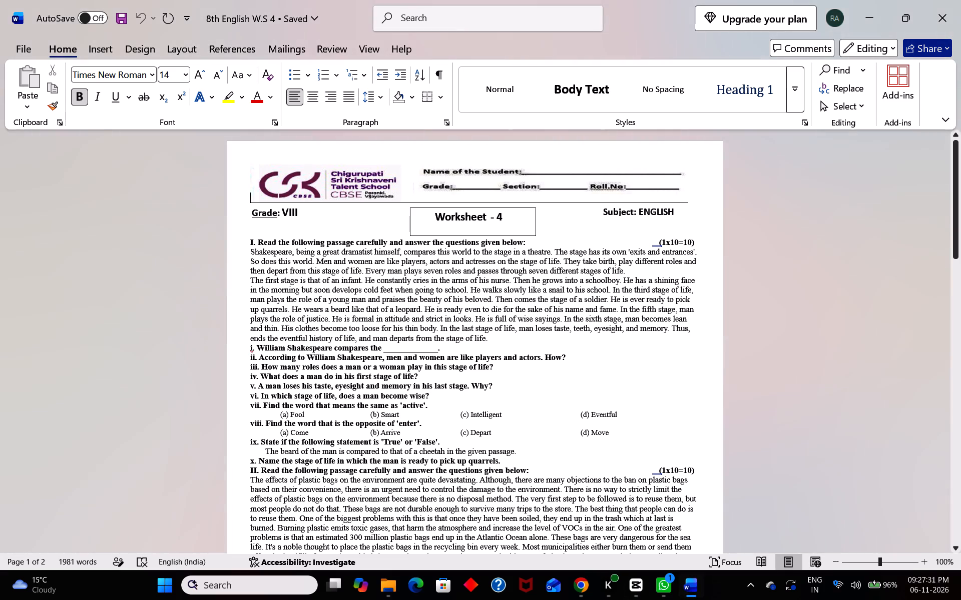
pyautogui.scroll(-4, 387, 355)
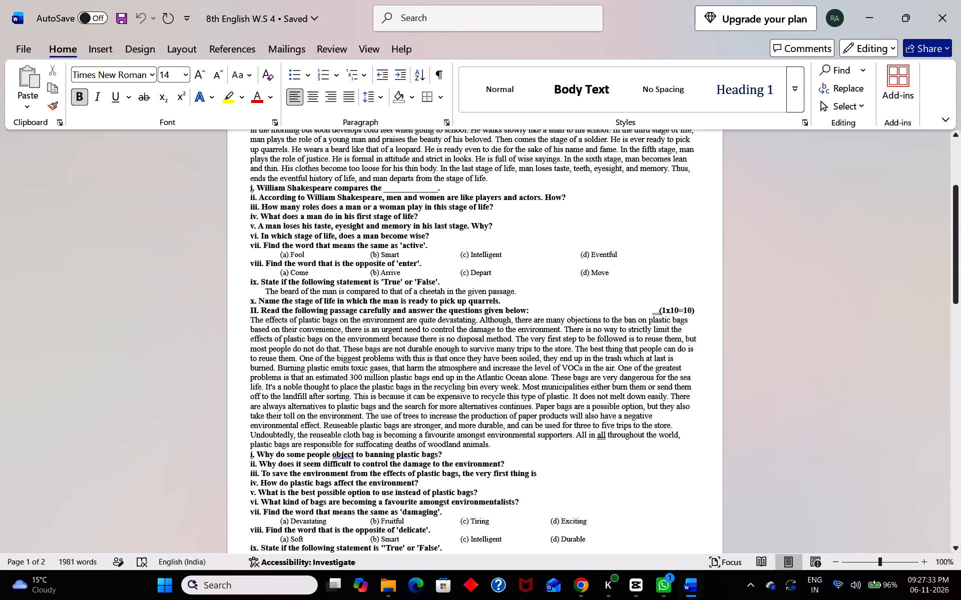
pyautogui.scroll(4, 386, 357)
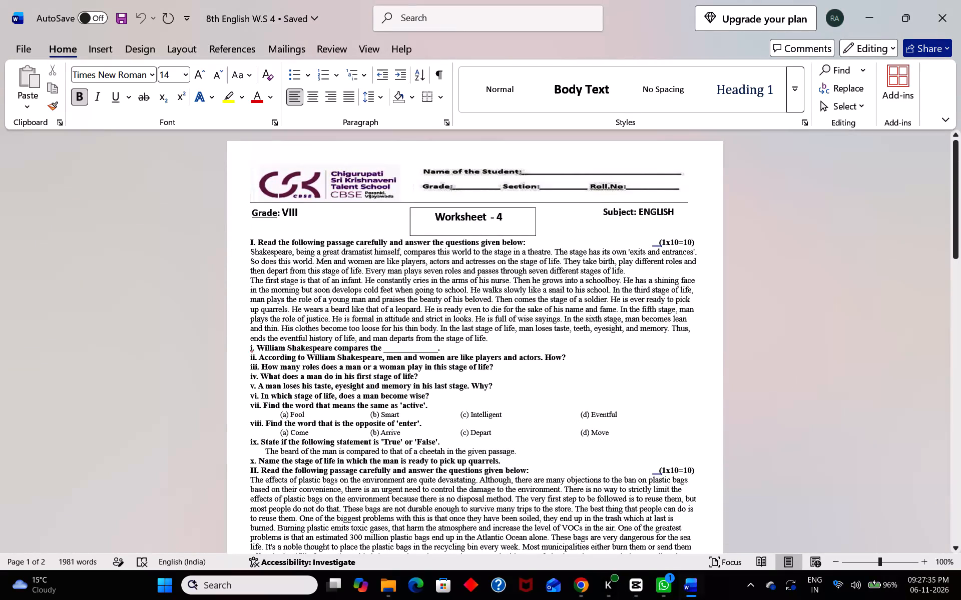
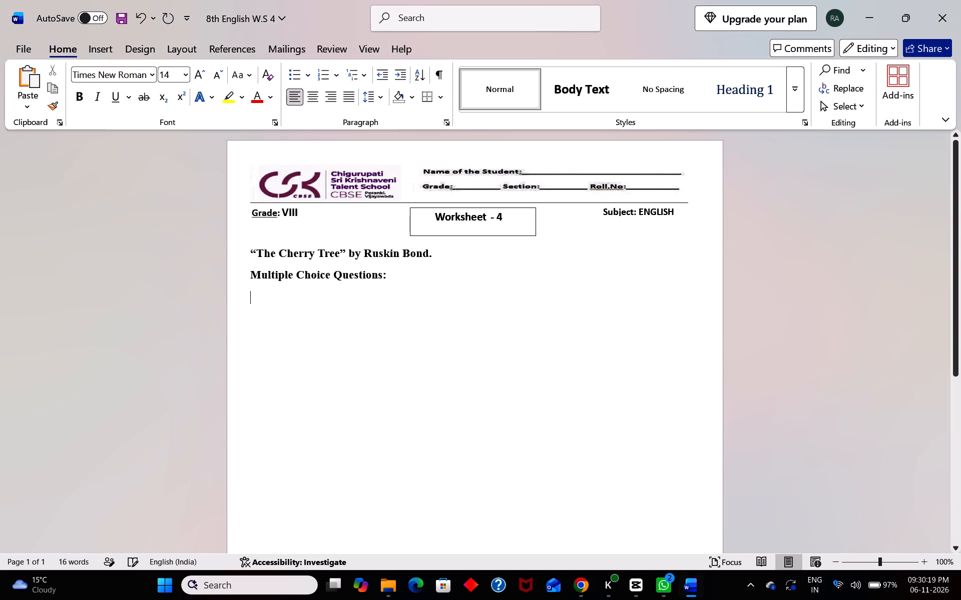
pyautogui.hotkey('ctrl', 'shift', ',')
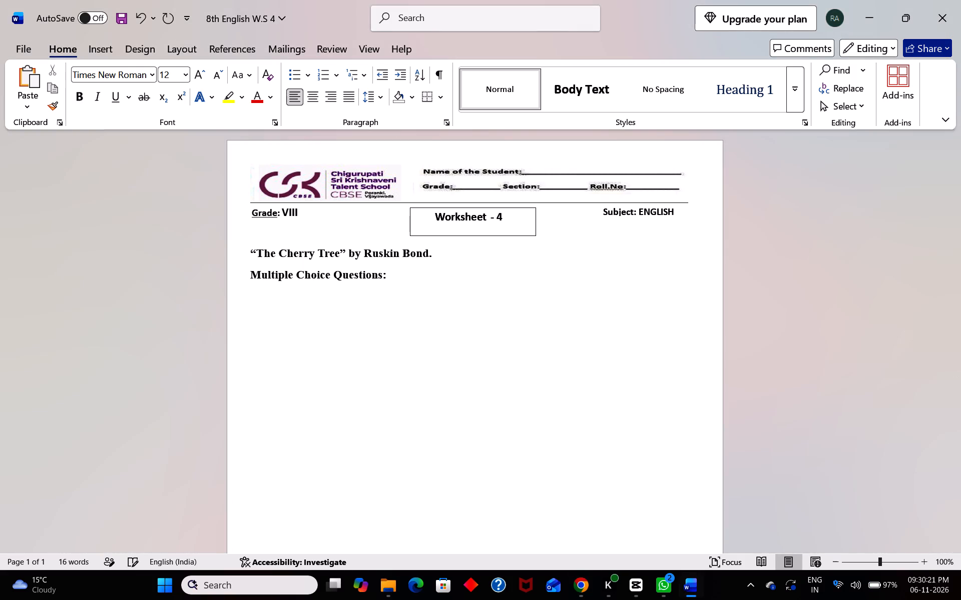
pyautogui.hotkey('ctrl', 'v')
# Make question 1, about the author of “The Cherry Tree”, bold.
pyautogui.scroll(10, 445, 332)
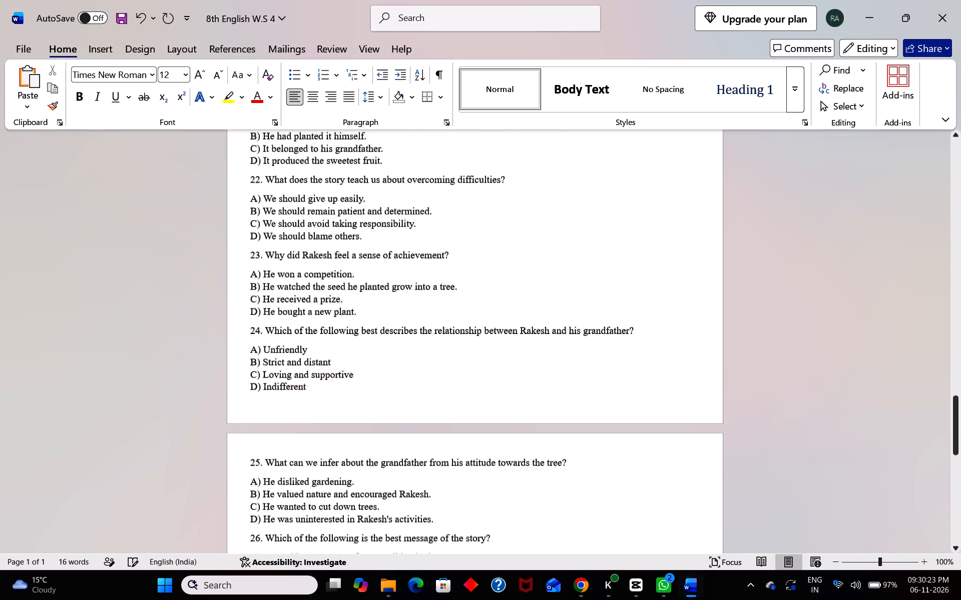
pyautogui.scroll(20, 446, 332)
pyautogui.scroll(9, 446, 332)
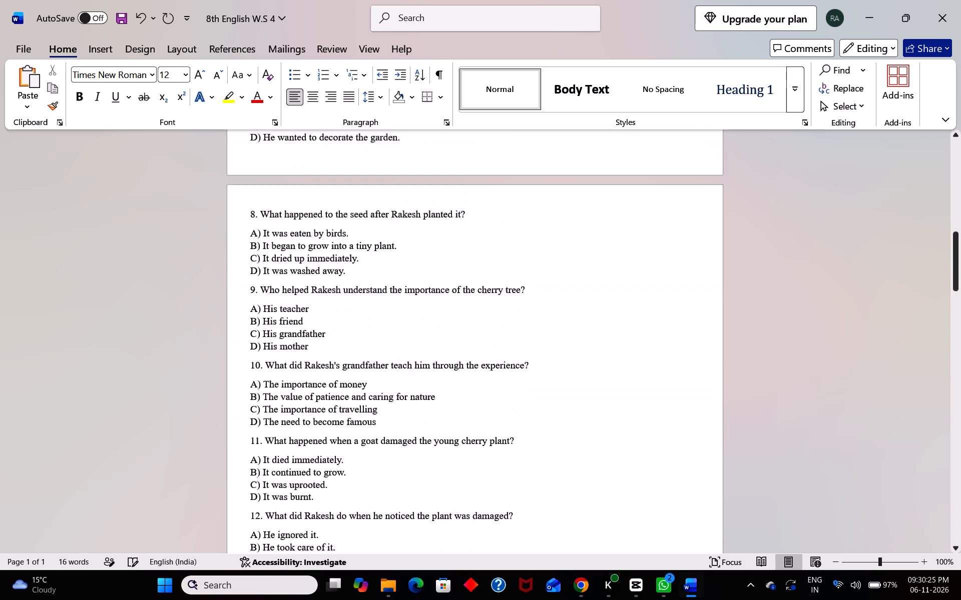
pyautogui.scroll(6, 446, 332)
pyautogui.scroll(11, 328, 324)
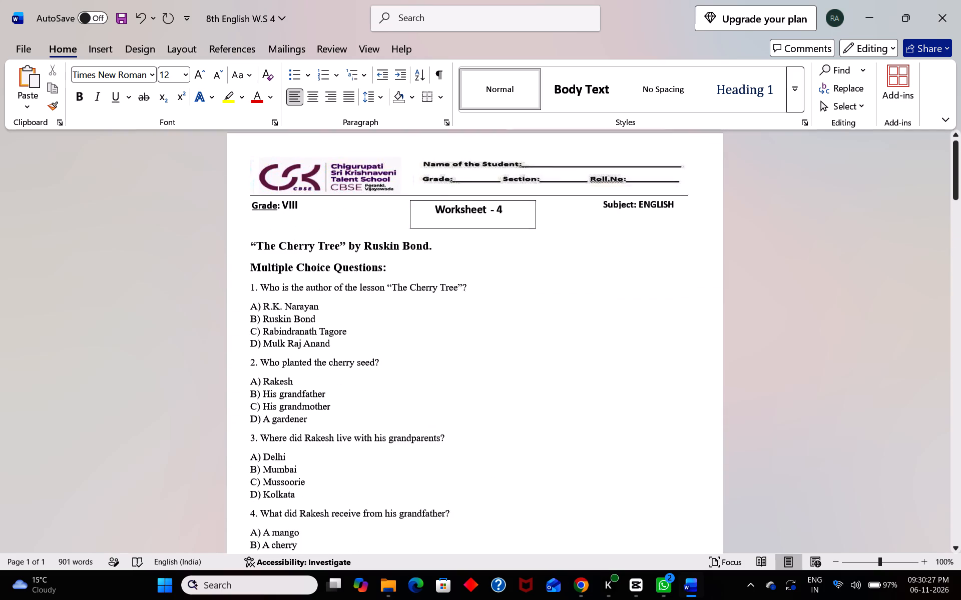
pyautogui.click(237, 295)
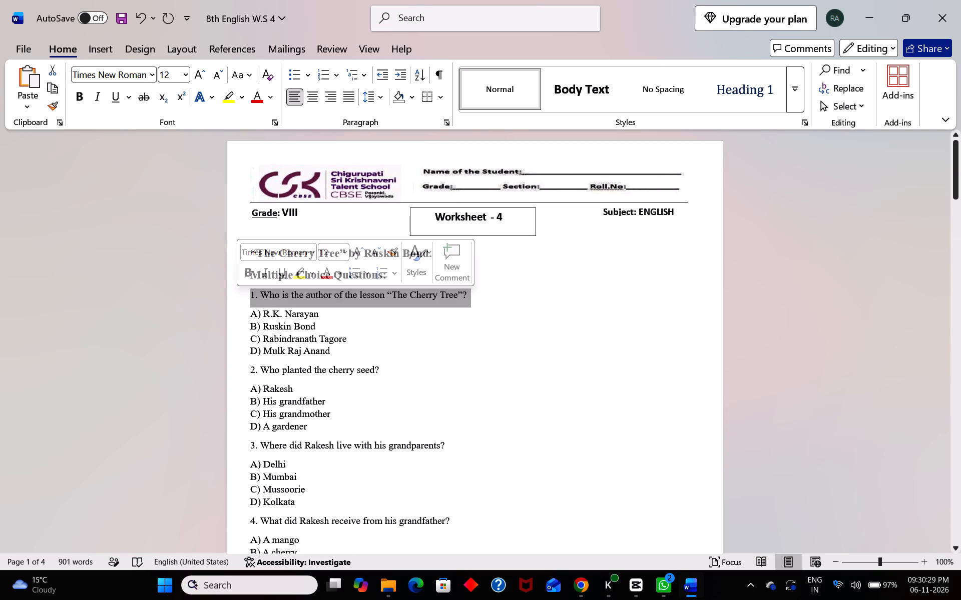
pyautogui.hotkey('ctrl', 'b')
# Indent question 1's option A by one tab stop and bring option B onto the same line, spaced with a tab.
pyautogui.press('Left')
pyautogui.press('Down')
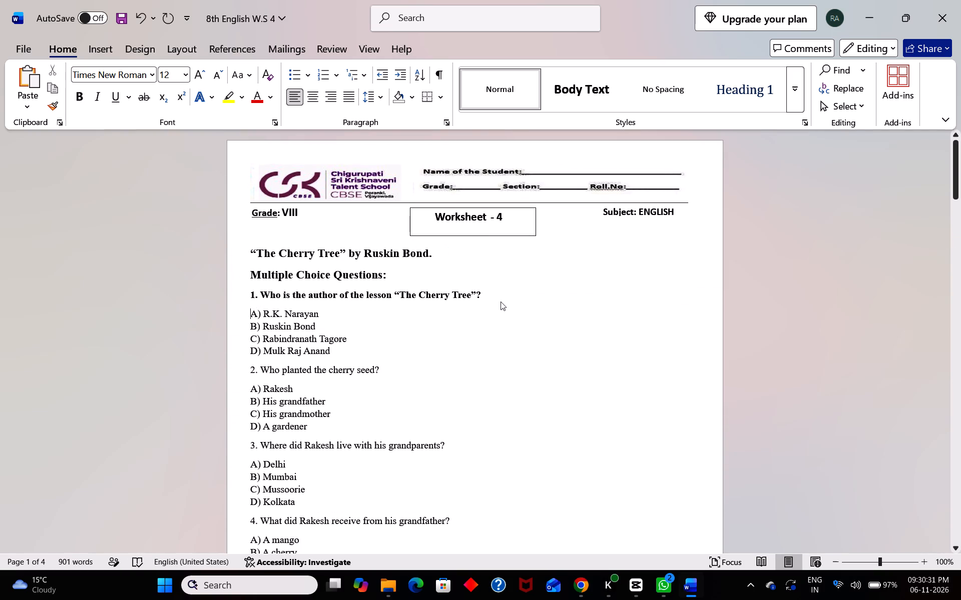
pyautogui.press('Tab')
pyautogui.press('Left')
pyautogui.press('Down')
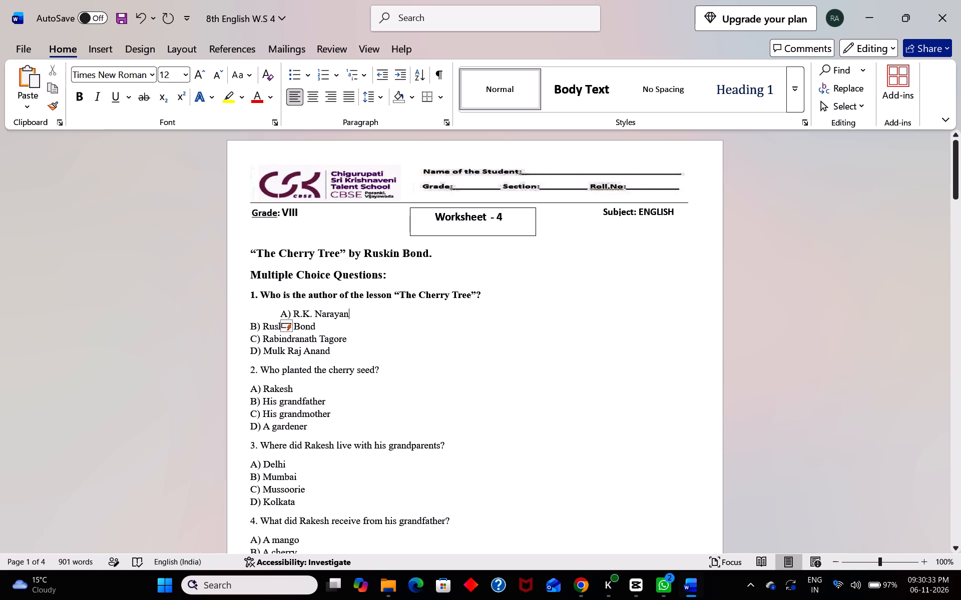
pyautogui.press('Right')
pyautogui.press('BackSpace')
pyautogui.press('Tab')
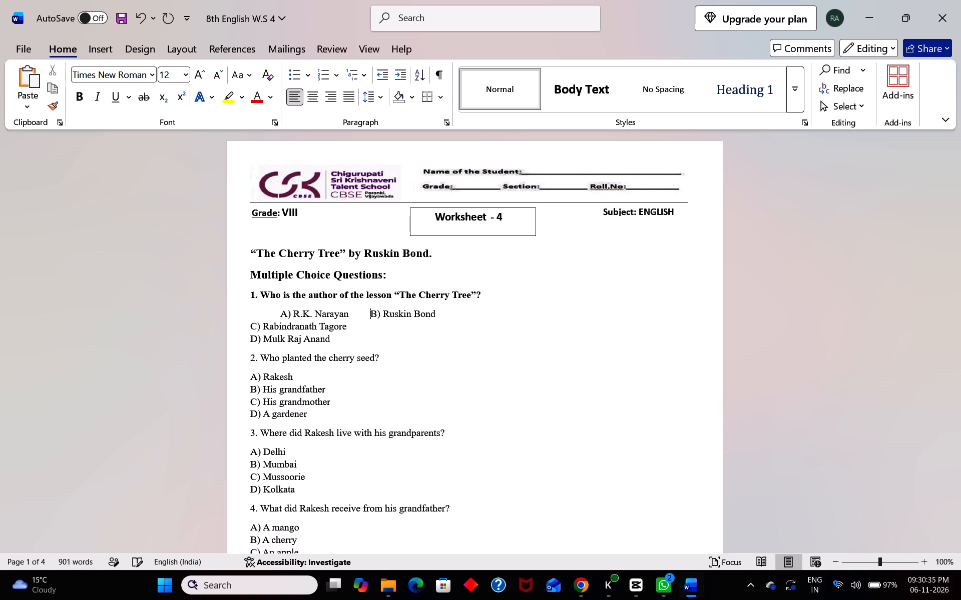
pyautogui.press('Tab')
pyautogui.press('BackSpace')
# Bring question 1's options C and D up onto the line with A and B, separated by tab spacing.
pyautogui.press('Down')
pyautogui.press('Right')
pyautogui.press('Up')
pyautogui.press('BackSpace')
pyautogui.press('Tab')
pyautogui.press('Tab')
pyautogui.press('BackSpace')
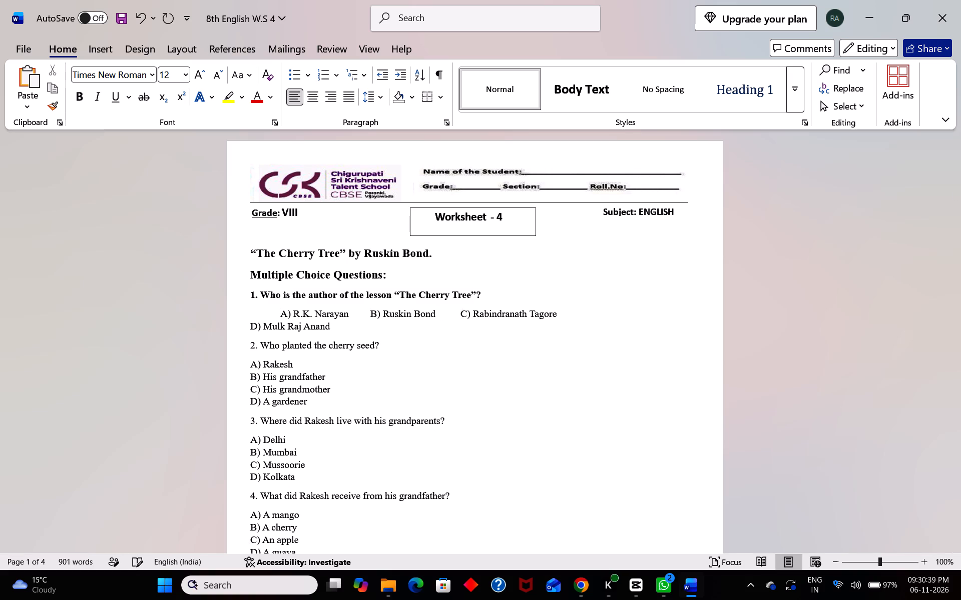
pyautogui.press('Down')
pyautogui.press('Right')
pyautogui.press('Up')
pyautogui.press('BackSpace')
pyautogui.press('Tab')
# Make question 2, Who planted the cherry seed?, bold.
pyautogui.press('Down')
pyautogui.press('Right')
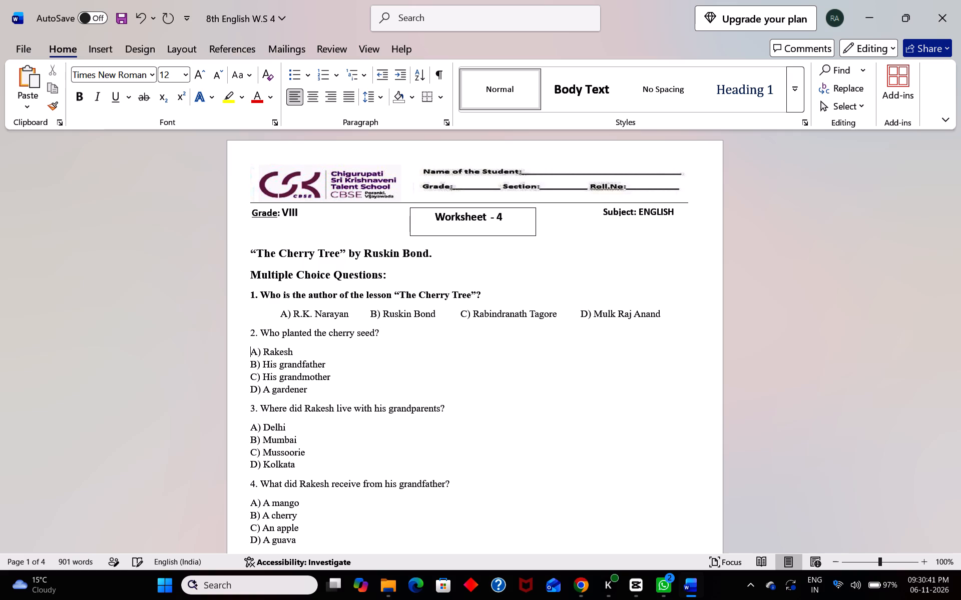
pyautogui.press('Up')
pyautogui.hotkey('shift', 'Down')
pyautogui.hotkey('ctrl', 'b')
# Indent question 2's option A by one tab stop and bring option B onto its line, aligned under question 1's option B.
pyautogui.hotkey('ctrl', 'Left')
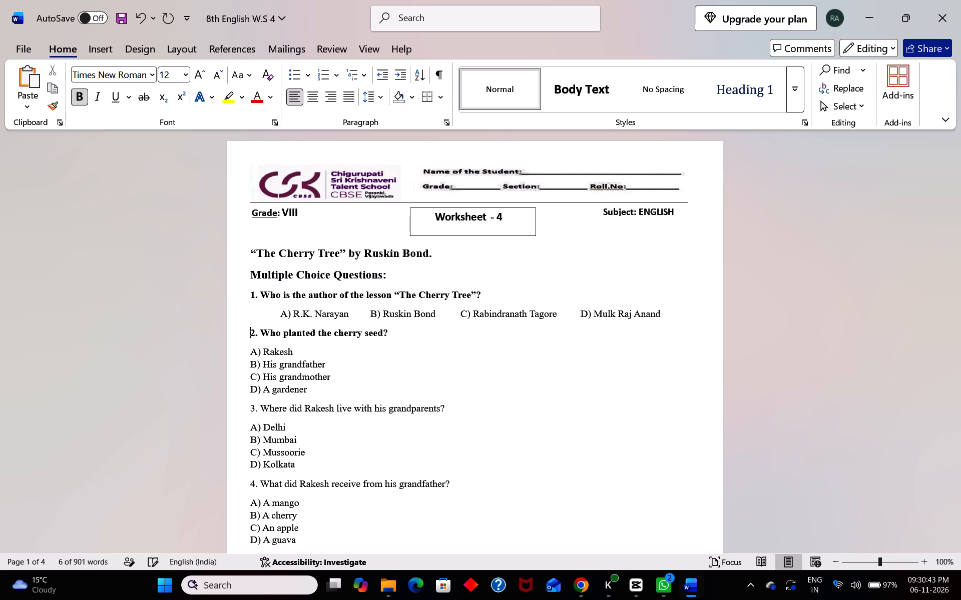
pyautogui.press('Down')
pyautogui.press('Tab')
pyautogui.press('Left')
pyautogui.press('Down')
pyautogui.press('Right')
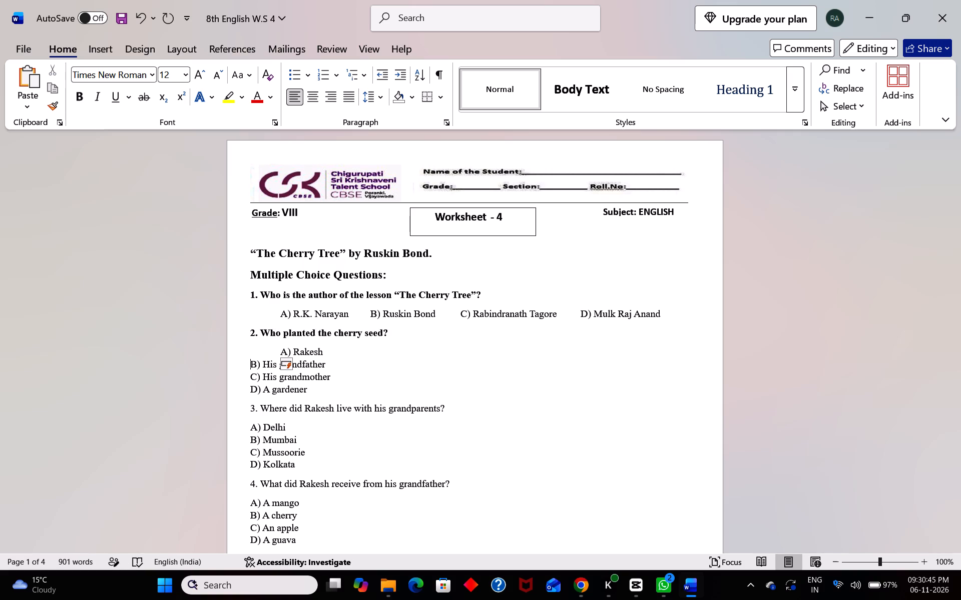
pyautogui.press('BackSpace')
pyautogui.press('Tab')
pyautogui.press('Tab')
# Bring question 2's options C and D up onto the same line, tab-aligned under question 1's options C and D.
pyautogui.press('Down')
pyautogui.press('Right')
pyautogui.press('Up')
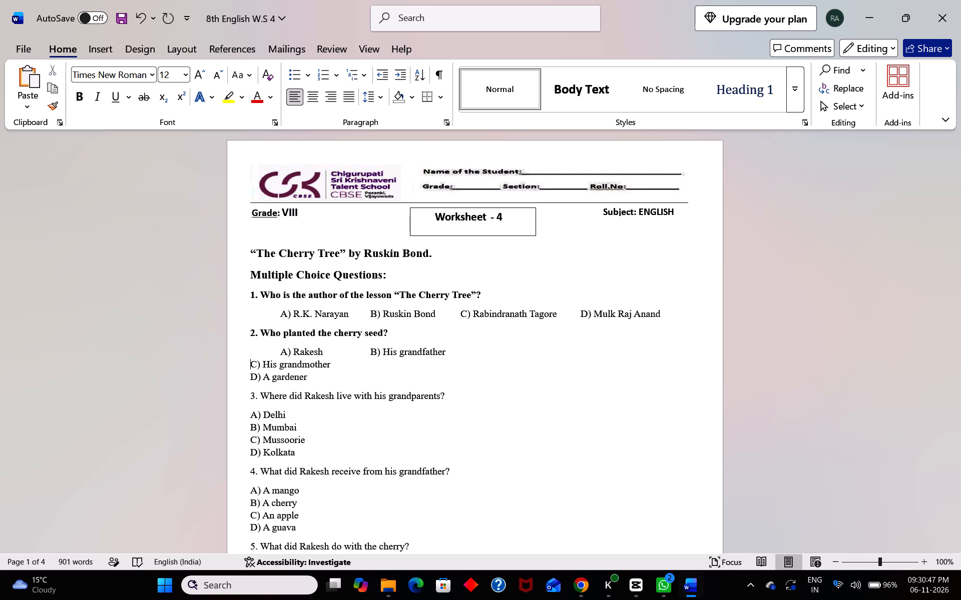
pyautogui.press('BackSpace')
pyautogui.press('Tab')
pyautogui.press('Down')
pyautogui.press('Right')
pyautogui.press('Up')
pyautogui.press('BackSpace')
pyautogui.press('Tab')
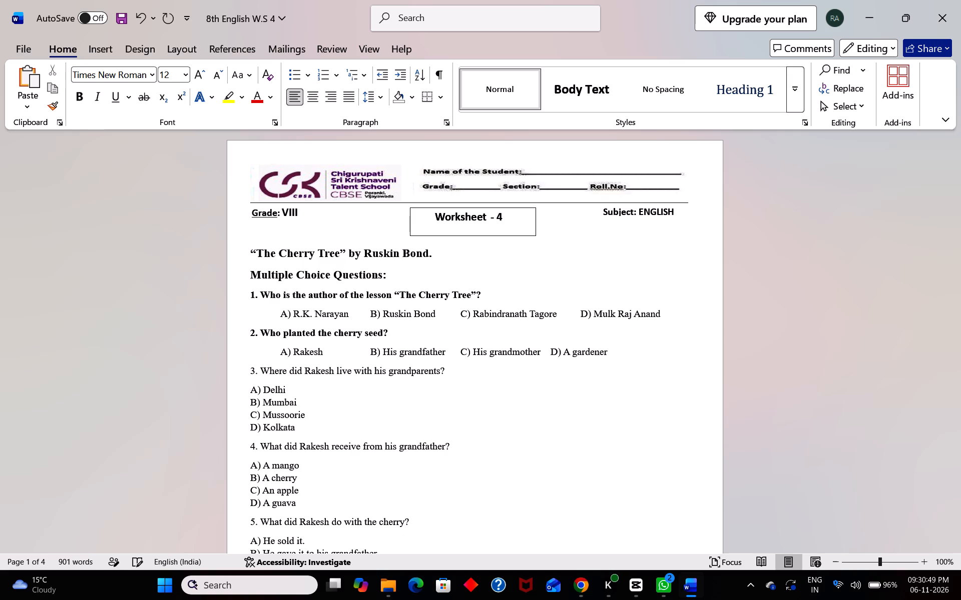
pyautogui.press('Tab')
# Make question 3, Where did Rakesh live with his grandparents?, bold.
pyautogui.press('Down')
pyautogui.press('Right')
pyautogui.press('Up')
pyautogui.hotkey('shift', 'Down')
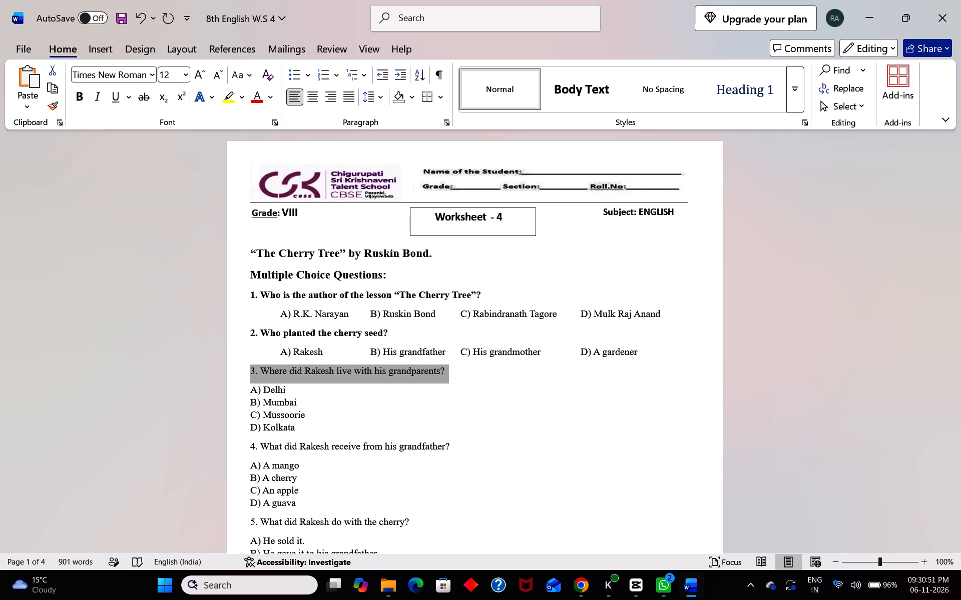
pyautogui.hotkey('ctrl', 'b')
# Indent question 3's option A by one tab stop and bring option B onto its line, aligned with the B options above.
pyautogui.press('Left')
pyautogui.press('Down')
pyautogui.press('Tab')
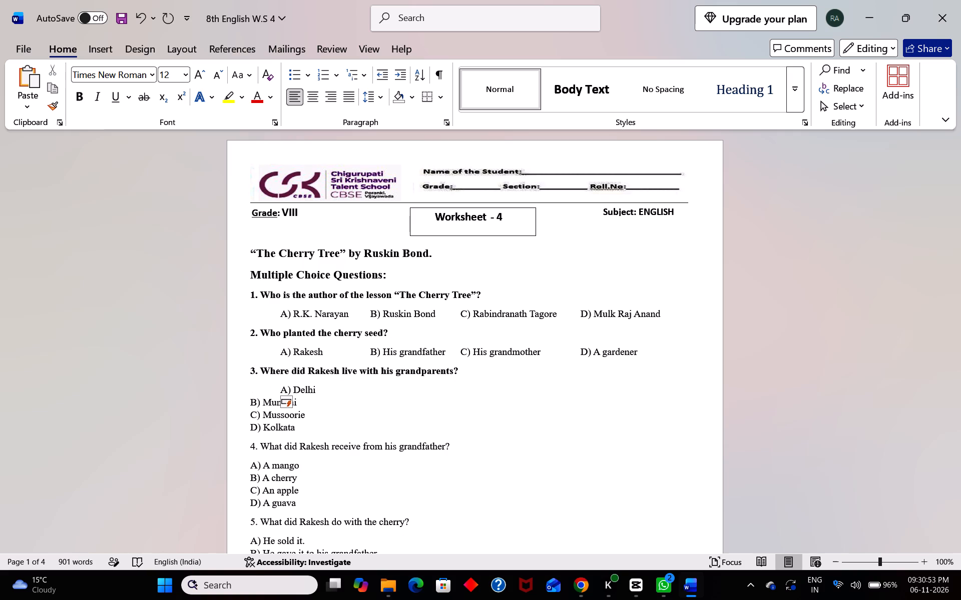
pyautogui.press('Right')
pyautogui.press('Left')
pyautogui.press('Down')
pyautogui.press('Left')
pyautogui.hotkey('shift', 'Home')
pyautogui.press('Left')
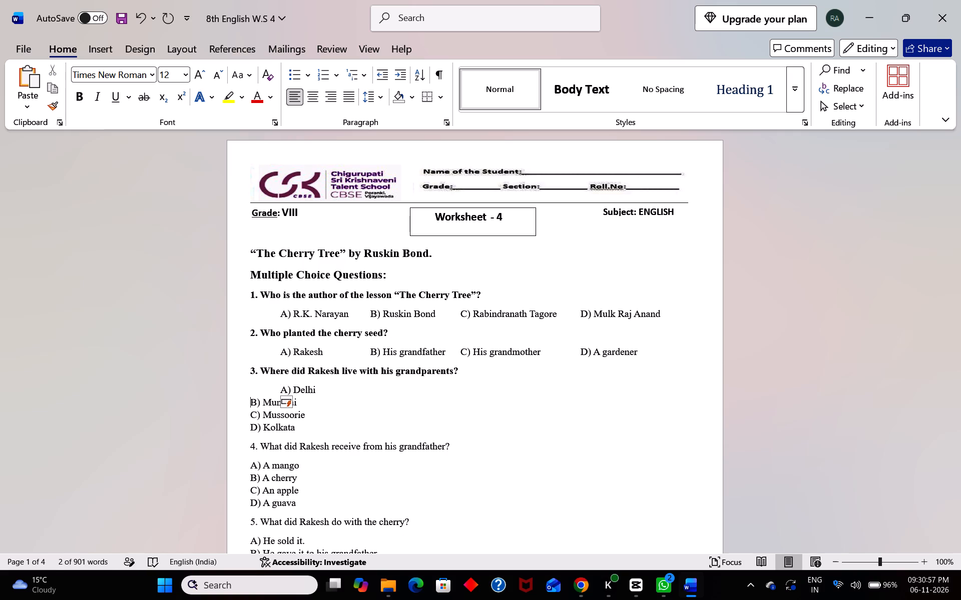
pyautogui.press('BackSpace')
pyautogui.press('Tab')
pyautogui.press('Tab')
# Bring question 3's options C and D up onto the same line, tab-aligned with the C and D options above.
pyautogui.press('Down')
pyautogui.press('Right')
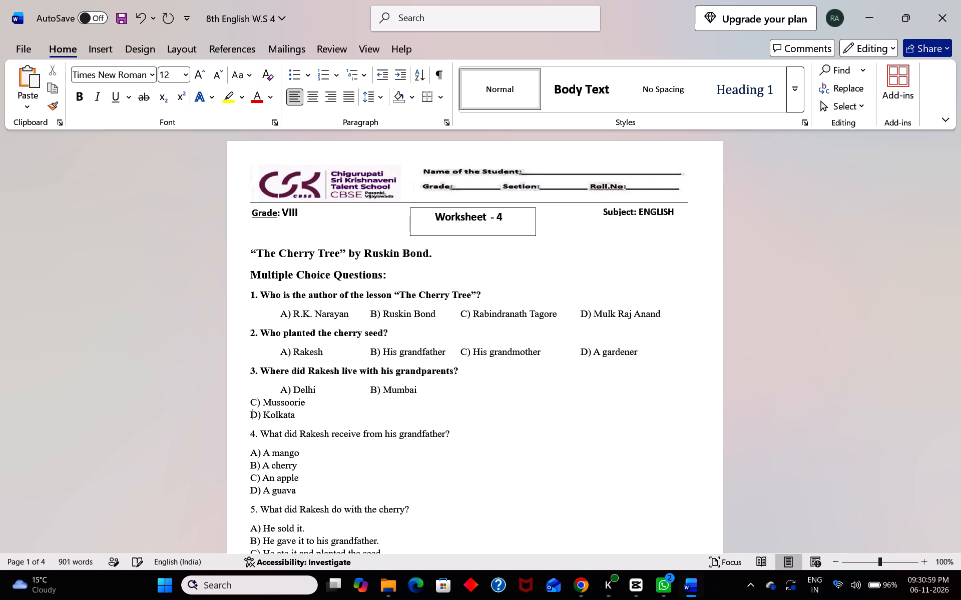
pyautogui.press('Up')
pyautogui.press('BackSpace')
pyautogui.press('Tab')
pyautogui.press('Tab')
pyautogui.press('Down')
pyautogui.press('Right')
pyautogui.press('Up')
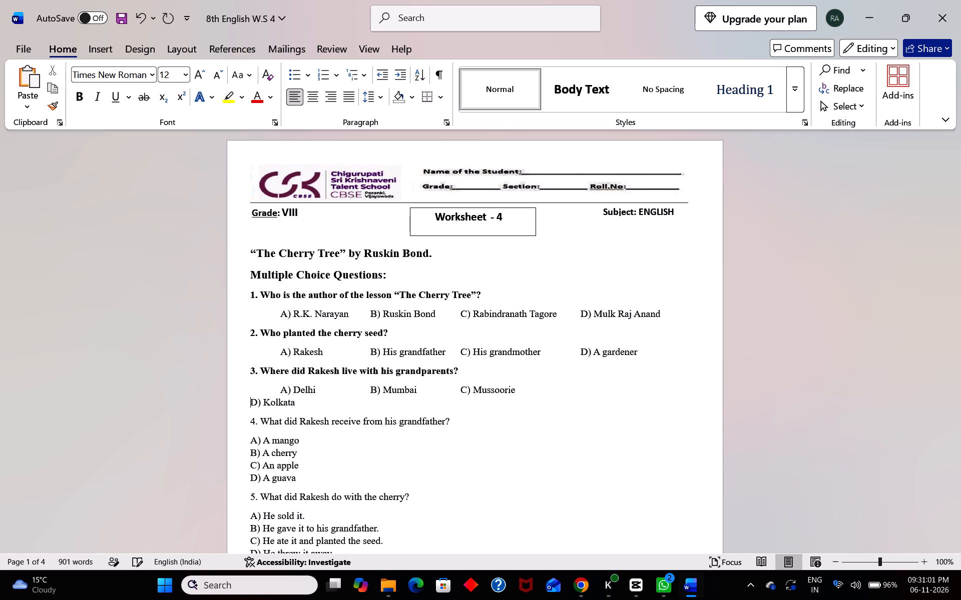
pyautogui.press('BackSpace')
pyautogui.press('Tab')
pyautogui.press('Tab')
pyautogui.press('Tab')
# Make question 4, What did Rakesh receive from his grandfather?, bold.
pyautogui.press('Down')
pyautogui.press('Right')
pyautogui.press('Up')
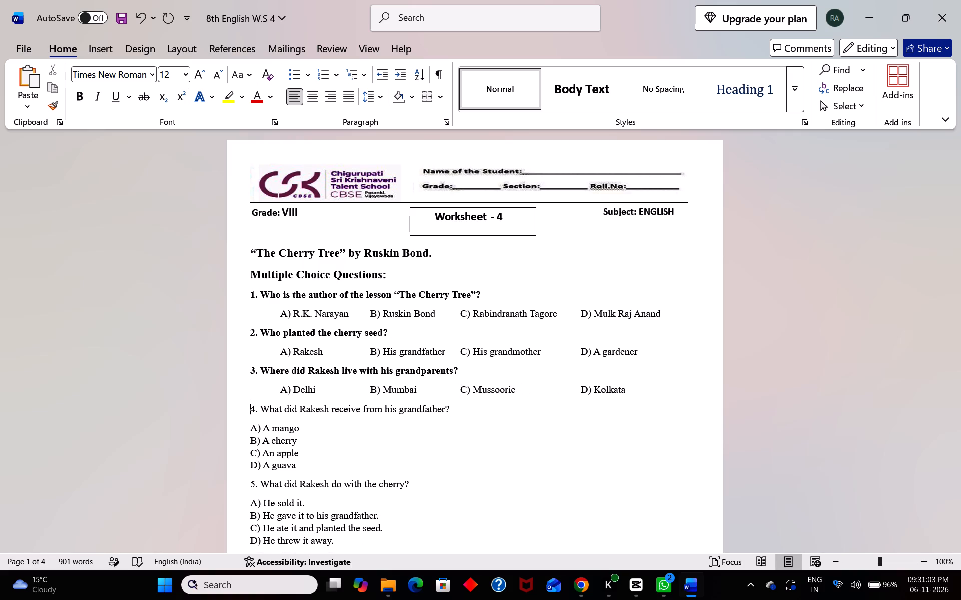
pyautogui.hotkey('shift', 'Down')
pyautogui.hotkey('ctrl', 'b')
# Indent question 4's option A by one tab stop and bring option B onto its line, aligned with the B options above.
pyautogui.press('Left')
pyautogui.press('Down')
pyautogui.press('Tab')
pyautogui.press('Down')
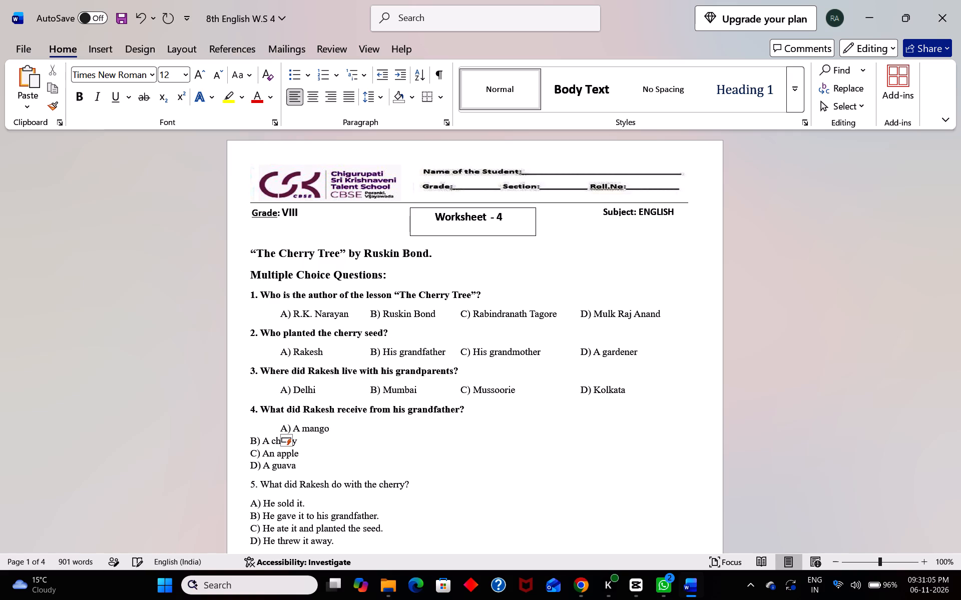
pyautogui.press('Right')
pyautogui.press('Right')
pyautogui.press('Right')
pyautogui.press('Right')
pyautogui.press('Right')
pyautogui.press('Up')
pyautogui.press('BackSpace')
pyautogui.press('Tab')
pyautogui.press('Tab')
# Bring question 4's options C and D up onto the same line, tab-aligned with the C and D options above.
pyautogui.press('Down')
pyautogui.press('Right')
pyautogui.press('Up')
pyautogui.press('BackSpace')
pyautogui.press('Tab')
pyautogui.press('Tab')
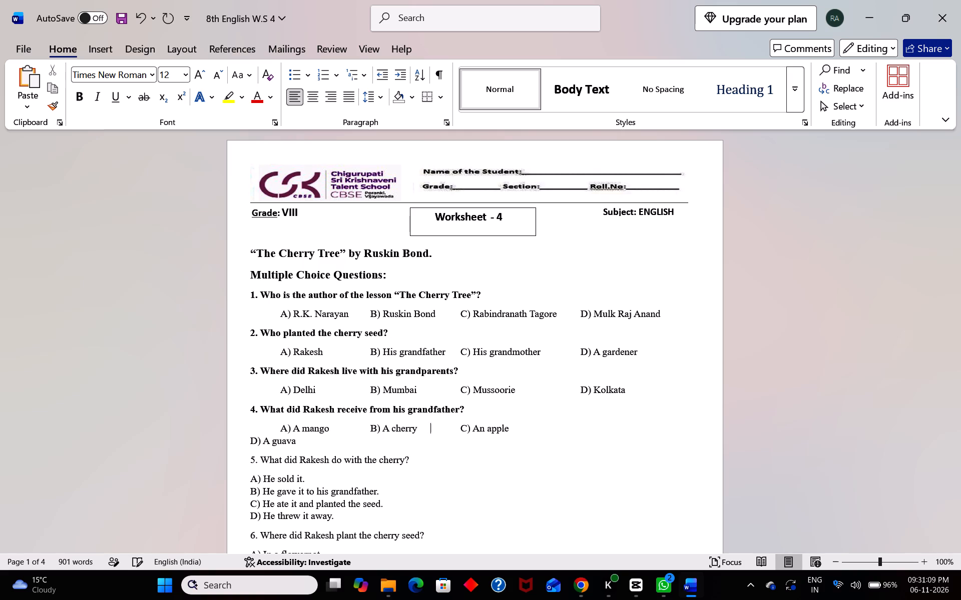
pyautogui.press('Down')
pyautogui.press('Right')
pyautogui.press('Up')
pyautogui.press('BackSpace')
pyautogui.press('Tab')
pyautogui.press('Tab')
pyautogui.press('Tab')
# Make question 5, What did Rakesh do with the cherry?, bold.
pyautogui.press('Down')
pyautogui.press('Right')
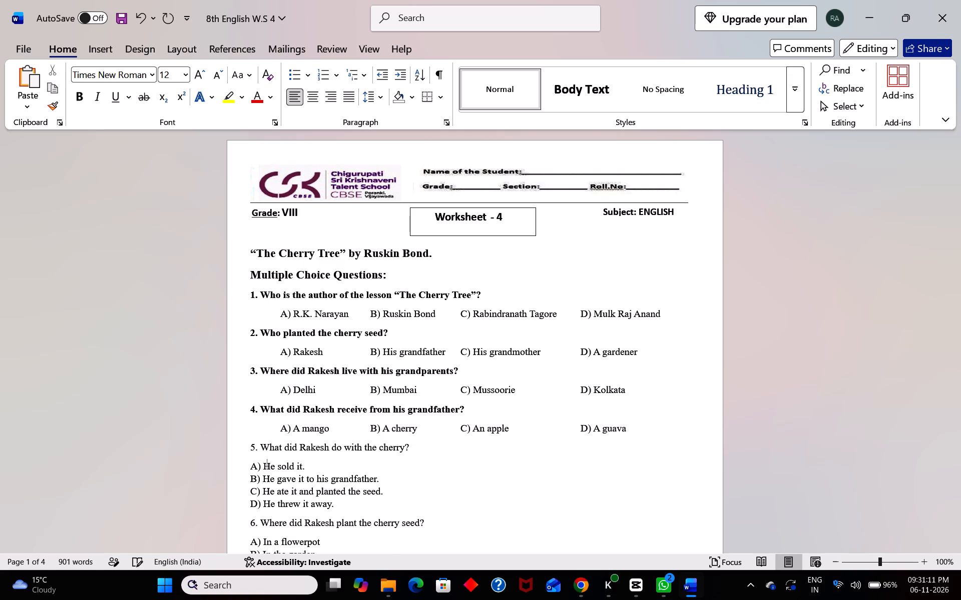
pyautogui.press('Up')
pyautogui.hotkey('shift', 'Down')
pyautogui.hotkey('ctrl', 'b')
# Indent question 5's option A by one tab stop and bring option B onto its line, aligned with the C options above.
pyautogui.hotkey('ctrl', 'Left')
pyautogui.press('Down')
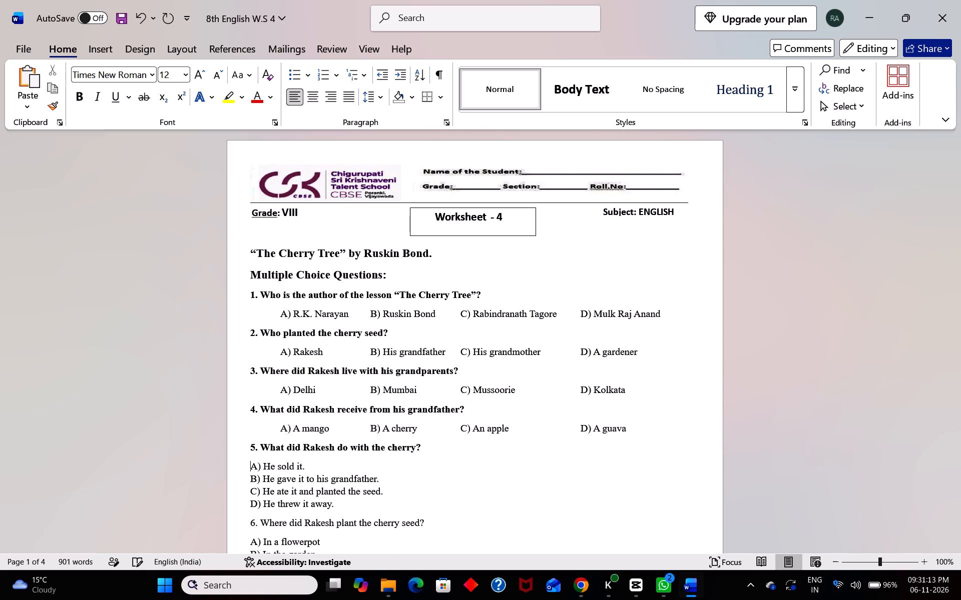
pyautogui.press('Tab')
pyautogui.press('Down')
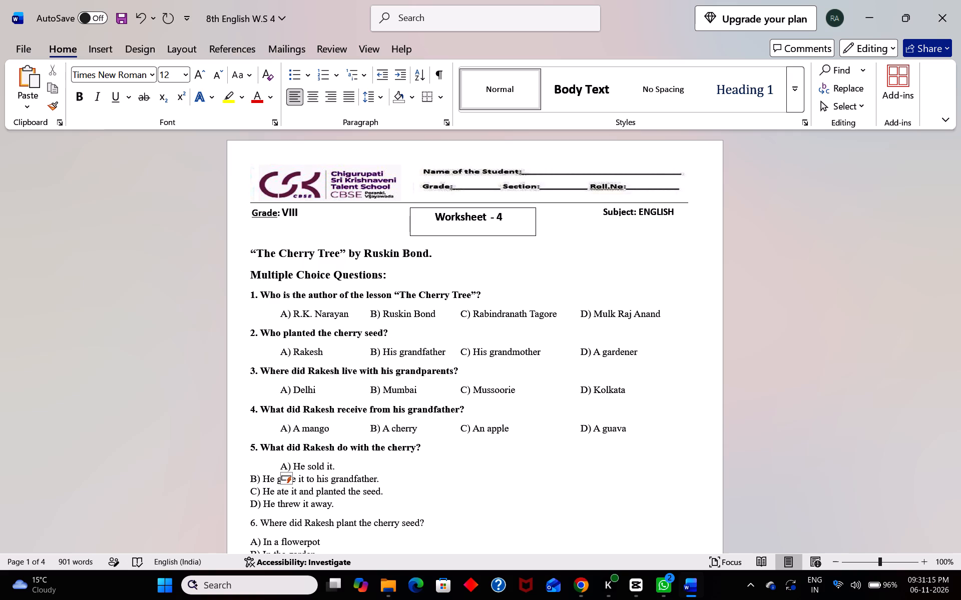
pyautogui.press('Home')
pyautogui.press('BackSpace')
pyautogui.press('Tab')
pyautogui.press('Tab')
pyautogui.press('Tab')
pyautogui.press('Tab')
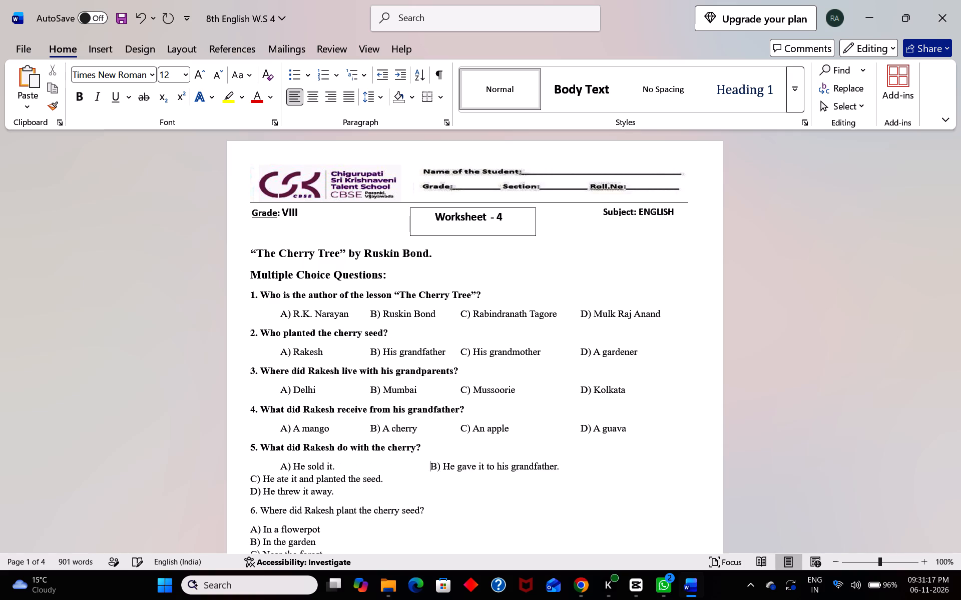
pyautogui.press('Tab')
# Indent question 5's option C under option A and bring option D onto its line, aligned under option B.
pyautogui.press('Down')
pyautogui.press('Right')
pyautogui.press('Up')
pyautogui.press('Tab')
pyautogui.press('Down')
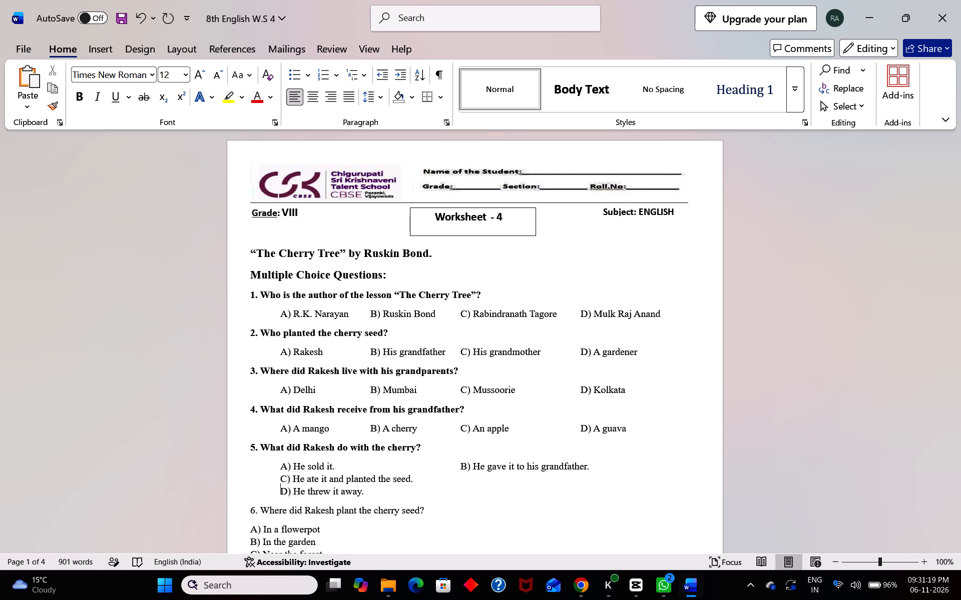
pyautogui.press('BackSpace')
pyautogui.press('Tab')
pyautogui.press('Tab')
# Make question 6, Where did Rakesh plant the cherry seed?, bold.
pyautogui.press('Down')
pyautogui.press('Right')
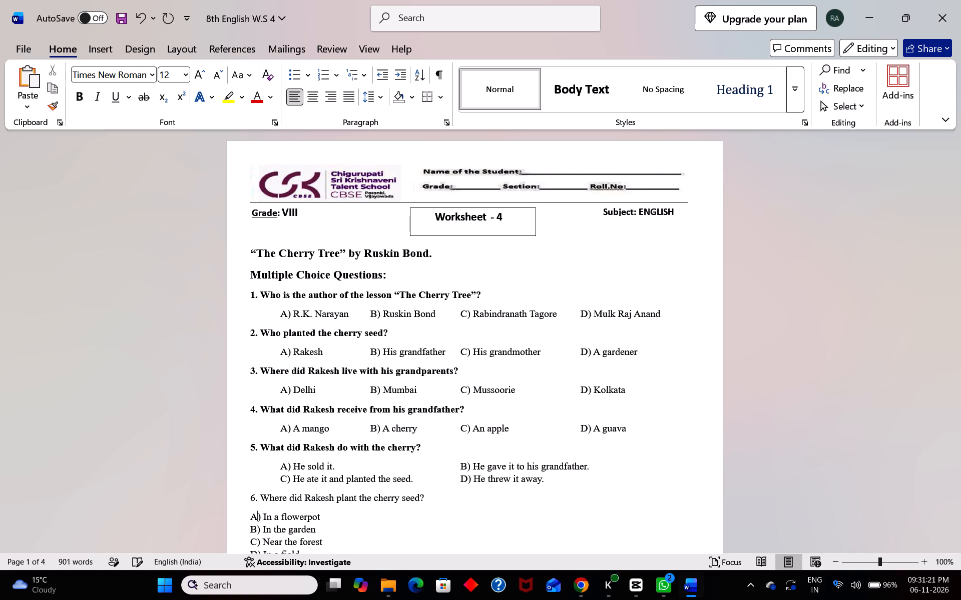
pyautogui.press('Up')
pyautogui.hotkey('shift', 'Down')
pyautogui.hotkey('ctrl', 'b')
# Indent question 6's option A by one tab stop and bring option B onto its line, aligned with question 4's option B.
pyautogui.press('Left')
pyautogui.press('Down')
pyautogui.press('Tab')
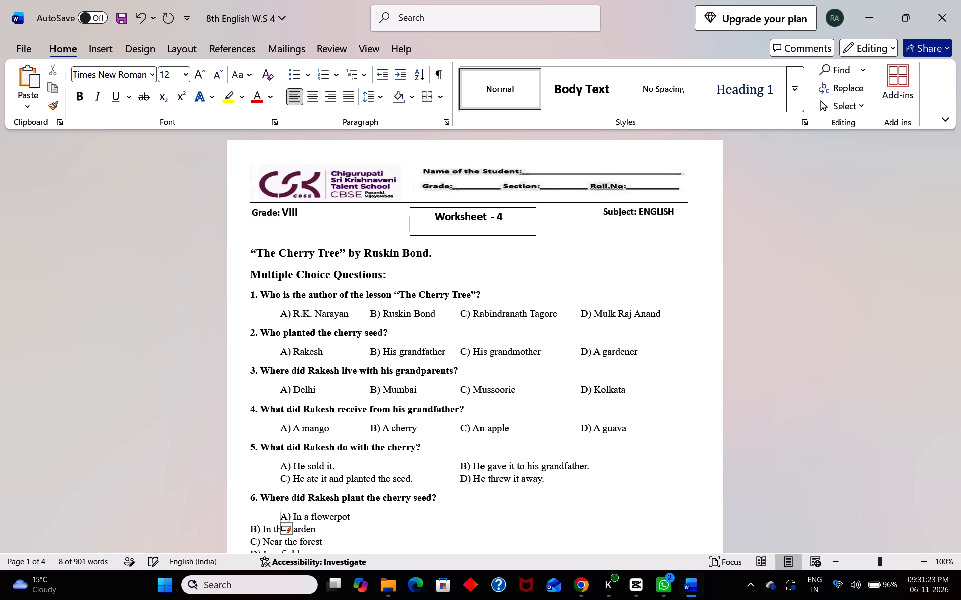
pyautogui.press('Down')
pyautogui.press('Home')
pyautogui.press('BackSpace')
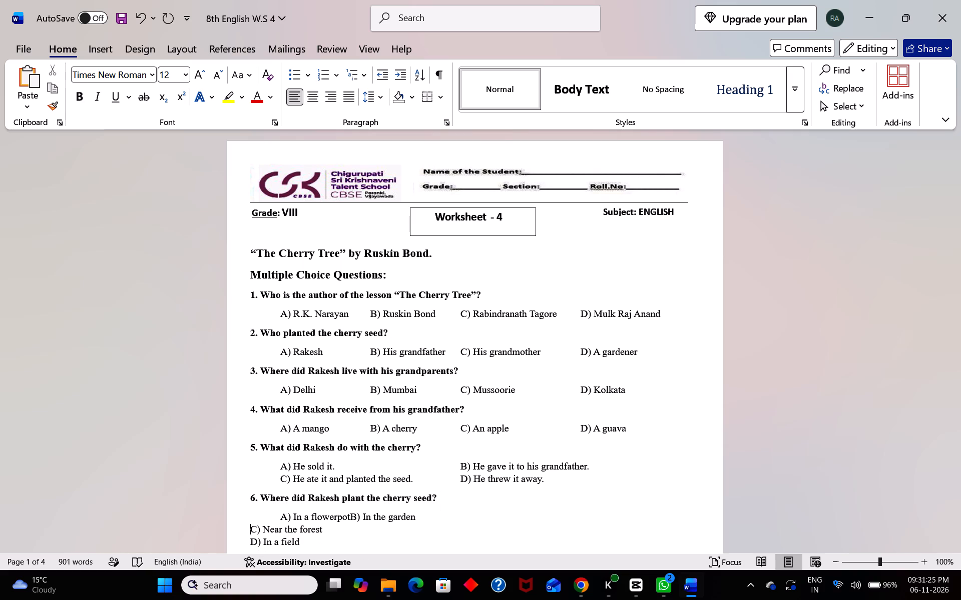
pyautogui.press('Tab')
# Bring question 6's options C and D up onto the same line, tab-aligned with question 4's C and D options.
pyautogui.press('Down')
pyautogui.press('Right')
pyautogui.press('Up')
pyautogui.press('BackSpace')
pyautogui.press('Tab')
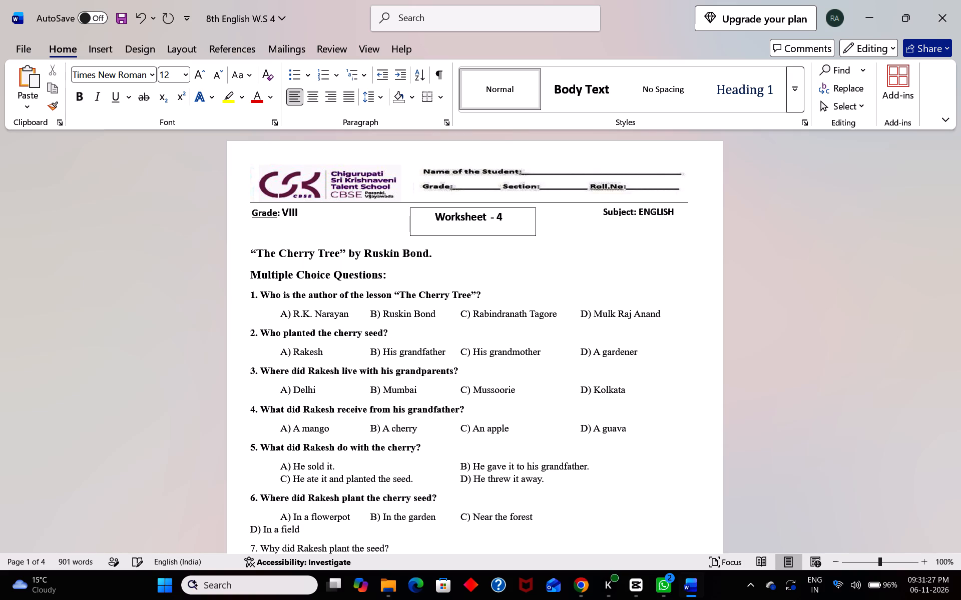
pyautogui.press('Down')
pyautogui.press('Right')
pyautogui.press('Up')
pyautogui.press('BackSpace')
pyautogui.press('Tab')
pyautogui.press('Tab')
# Make question 7, Why did Rakesh plant the seed?, bold.
pyautogui.press('Down')
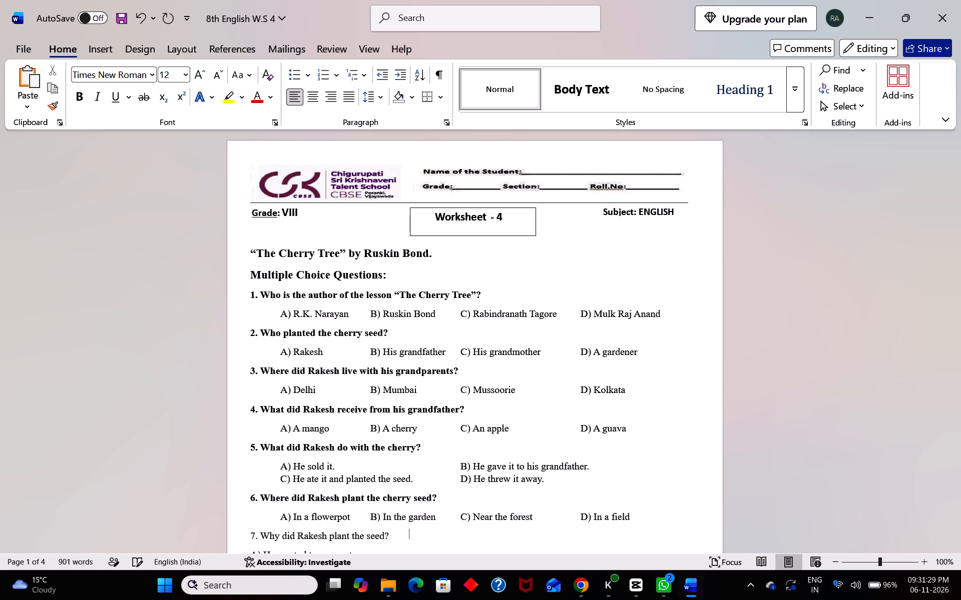
pyautogui.press('Right')
pyautogui.press('Up')
pyautogui.hotkey('shift', 'Down')
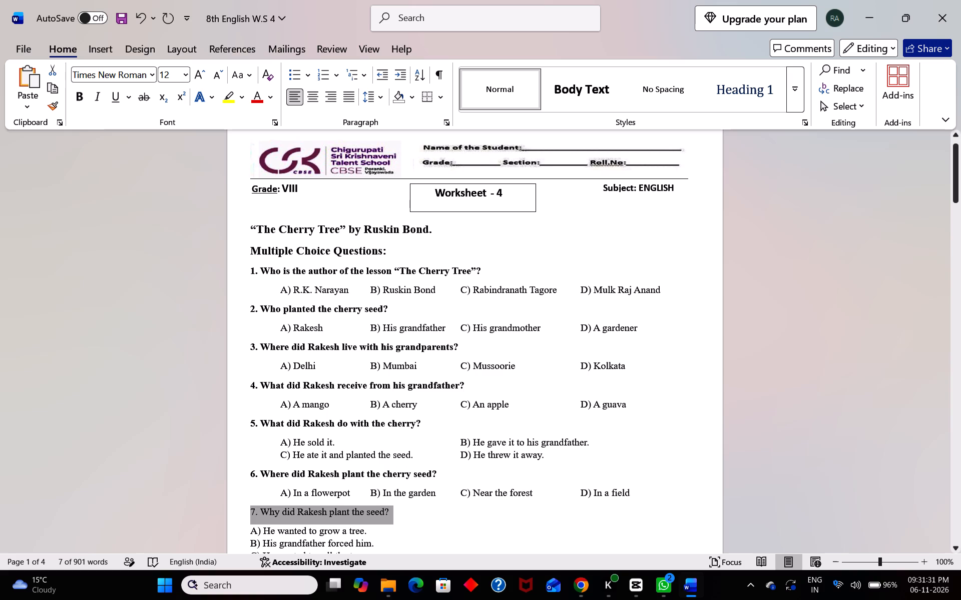
pyautogui.hotkey('ctrl', 'b')
# Indent question 7's option A by one tab stop and bring option B onto its line, aligned with question 5's option B.
pyautogui.press('Left')
pyautogui.press('Down')
pyautogui.press('Tab')
pyautogui.press('Down')
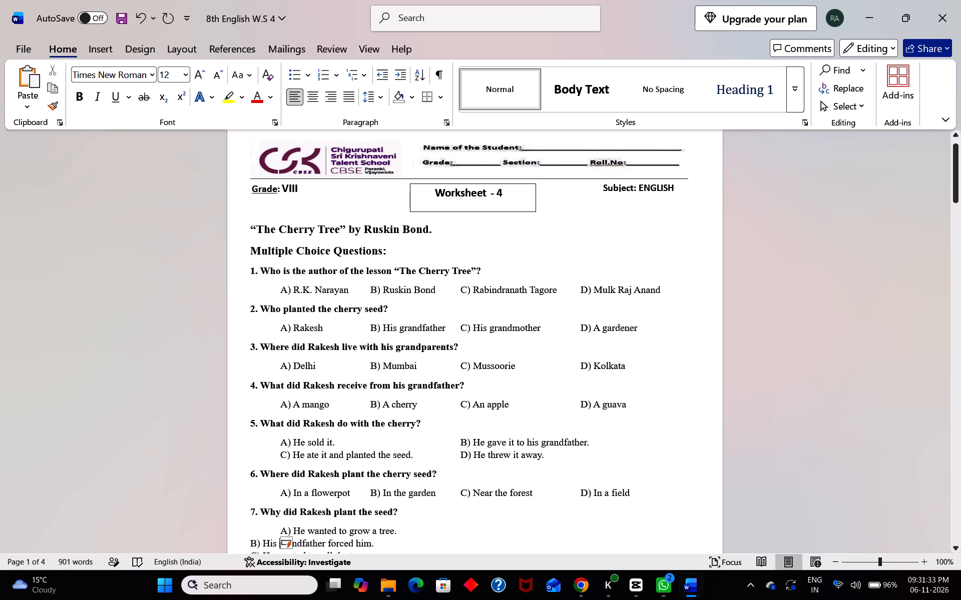
pyautogui.press('Home')
pyautogui.press('BackSpace')
pyautogui.press('Tab')
pyautogui.press('Tab')
pyautogui.press('Tab')
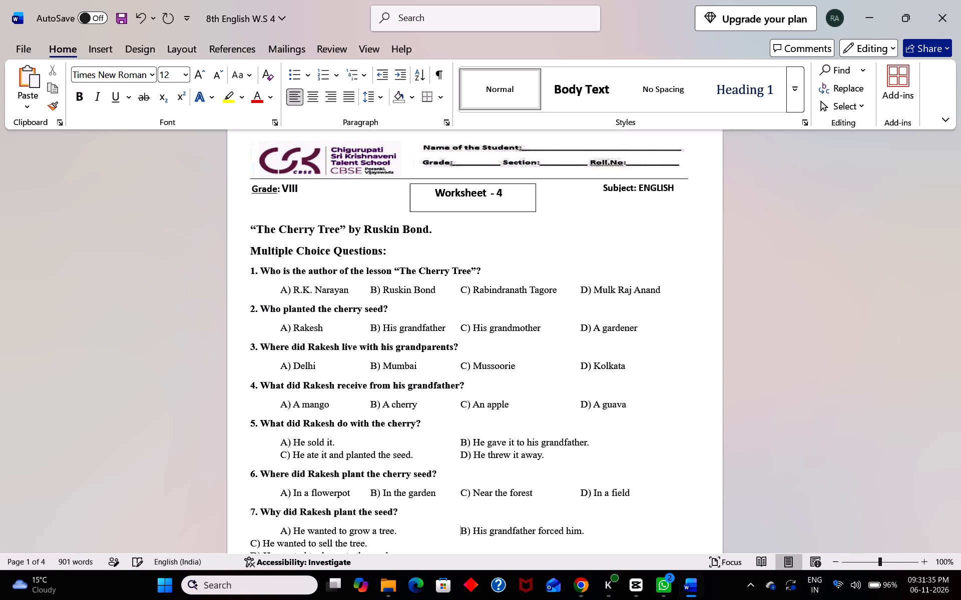
# Indent question 7's option C under option A and bring option D onto its line, aligned under option B.
pyautogui.press('Down')
pyautogui.press('Right')
pyautogui.press('Up')
pyautogui.press('Tab')
pyautogui.press('Down')
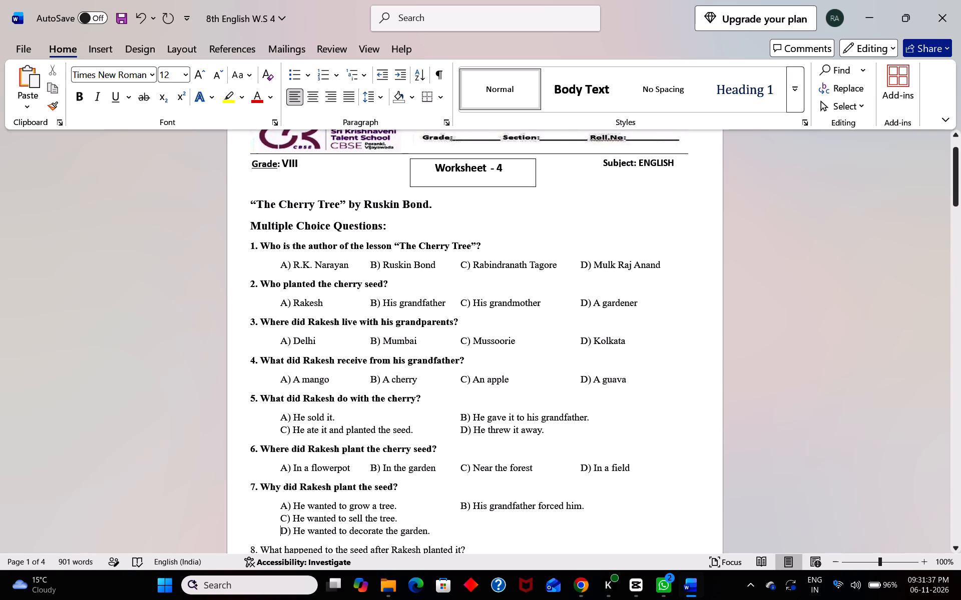
pyautogui.press('BackSpace')
pyautogui.press('Tab')
pyautogui.press('Tab')
pyautogui.press('Tab')
# Make question 8, What happened to the seed after Rakesh planted it?, bold.
pyautogui.press('Down')
pyautogui.press('Right')
pyautogui.press('Right')
pyautogui.press('Up')
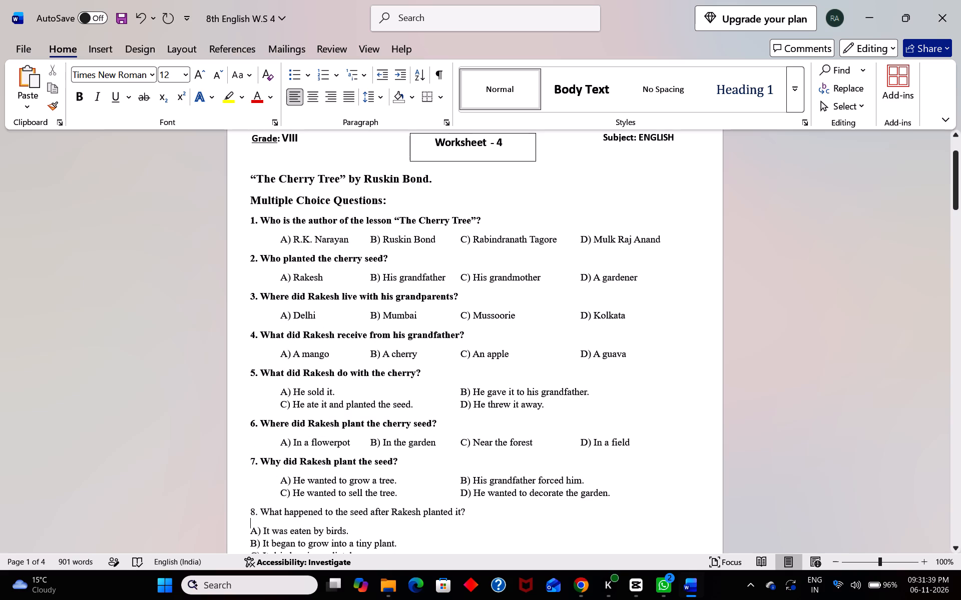
pyautogui.press('Tab')
pyautogui.press('BackSpace')
pyautogui.hotkey('shift', 'Down')
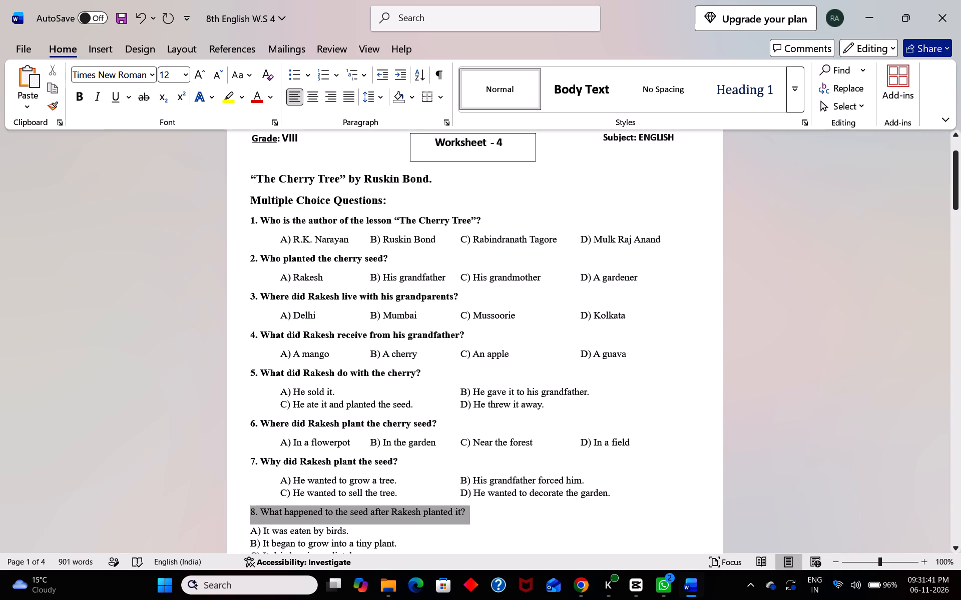
pyautogui.hotkey('ctrl', 'b')
# Indent question 8's option A by one tab stop and bring option B onto its line, aligned with question 7's option B.
pyautogui.press('Left')
pyautogui.press('Down')
pyautogui.press('Tab')
pyautogui.press('Down')
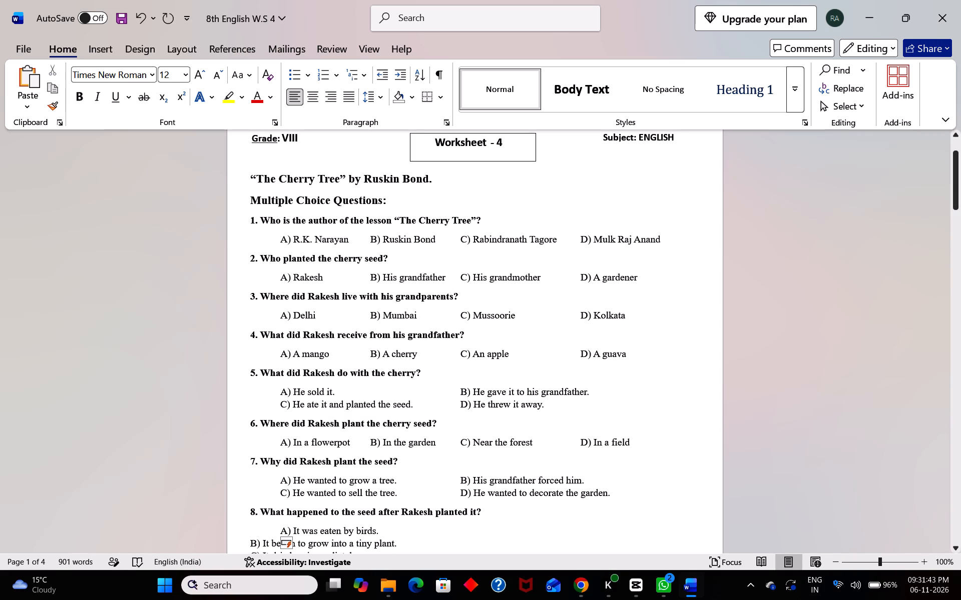
pyautogui.hotkey('shift', 'Home')
pyautogui.press('Left')
pyautogui.press('BackSpace')
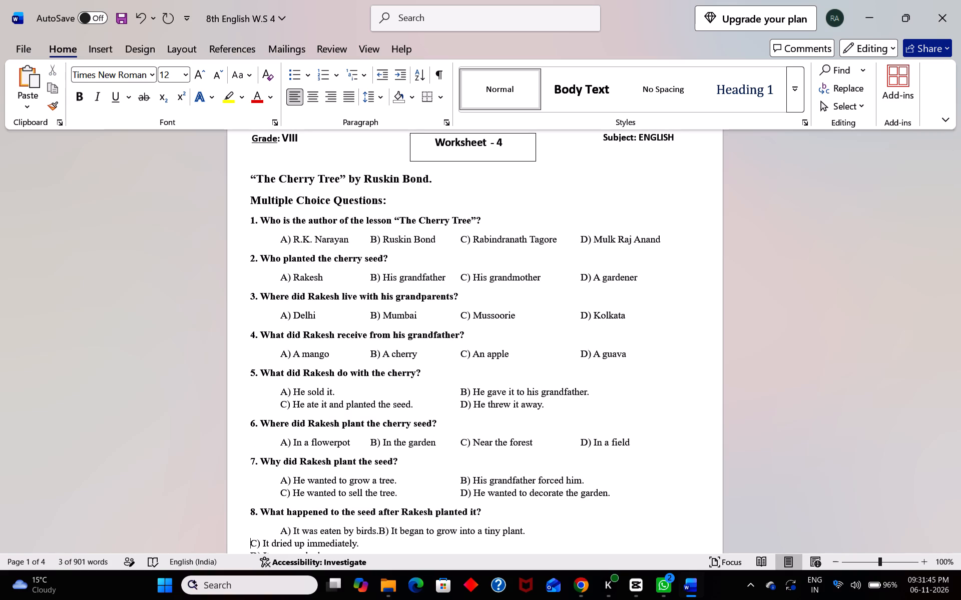
pyautogui.press('Tab')
pyautogui.press('Tab')
pyautogui.press('Tab')
# Indent question 8's option C under option A and bring option D onto its line, aligned under option B.
pyautogui.press('Down')
pyautogui.press('Right')
pyautogui.press('Up')
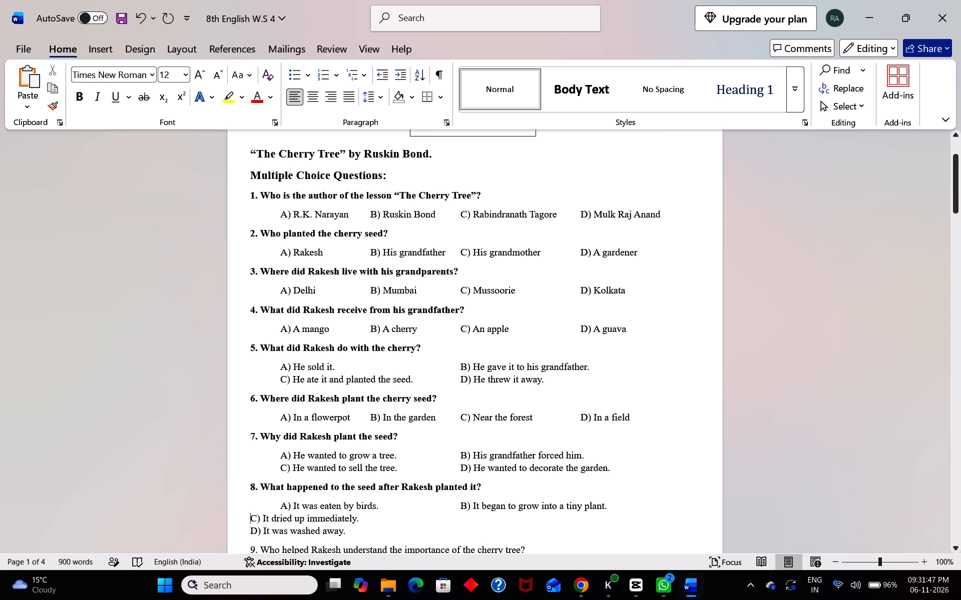
pyautogui.press('Tab')
pyautogui.press('Down')
pyautogui.press('Insert')
pyautogui.press('BackSpace')
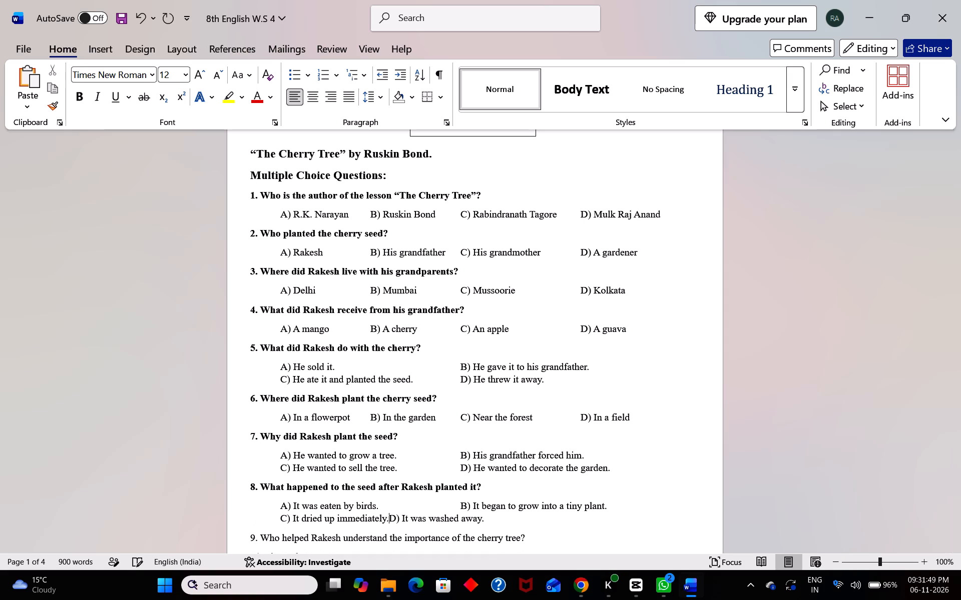
pyautogui.press('Tab')
pyautogui.press('Tab')
pyautogui.press('Tab')
# Make question 9, Who helped Rakesh understand the importance of the cherry tree?, bold.
pyautogui.press('Down')
pyautogui.hotkey('shift', 'Home')
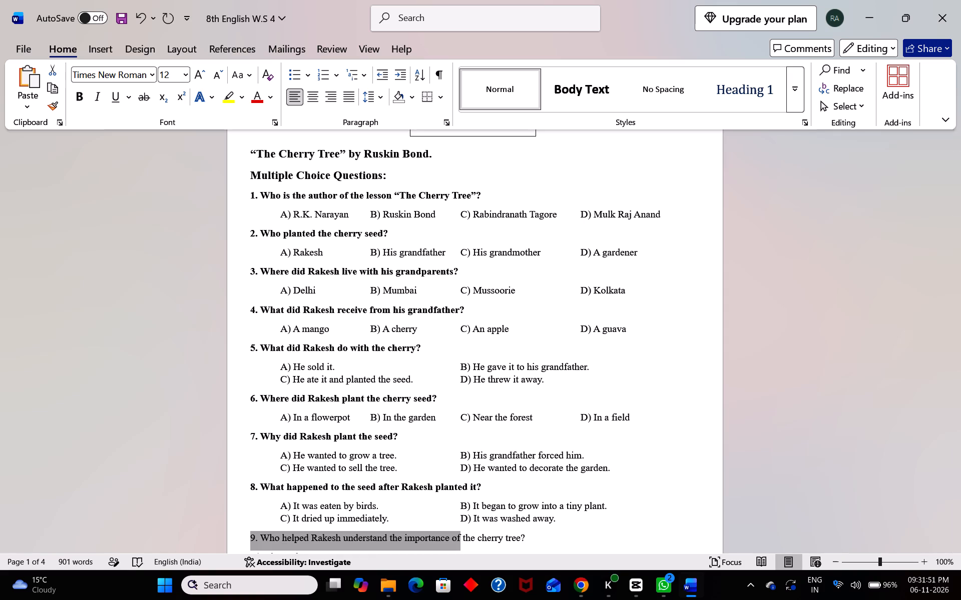
pyautogui.press('Left')
pyautogui.hotkey('shift', 'Down')
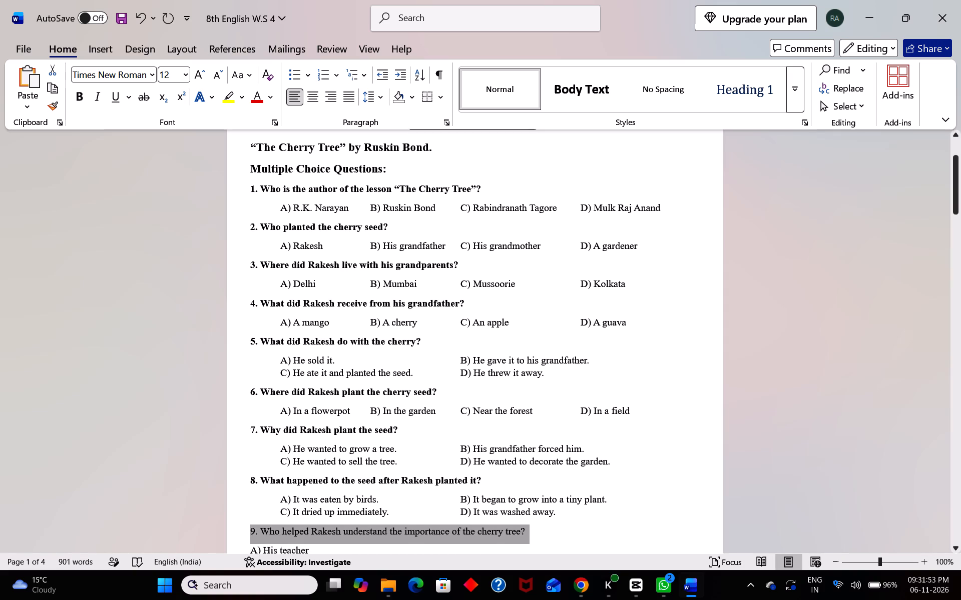
pyautogui.hotkey('ctrl', 'b')
# Indent question 9's option A by one tab stop and bring option B onto its line, aligned with question 6's option B.
pyautogui.press('Left')
pyautogui.press('Down')
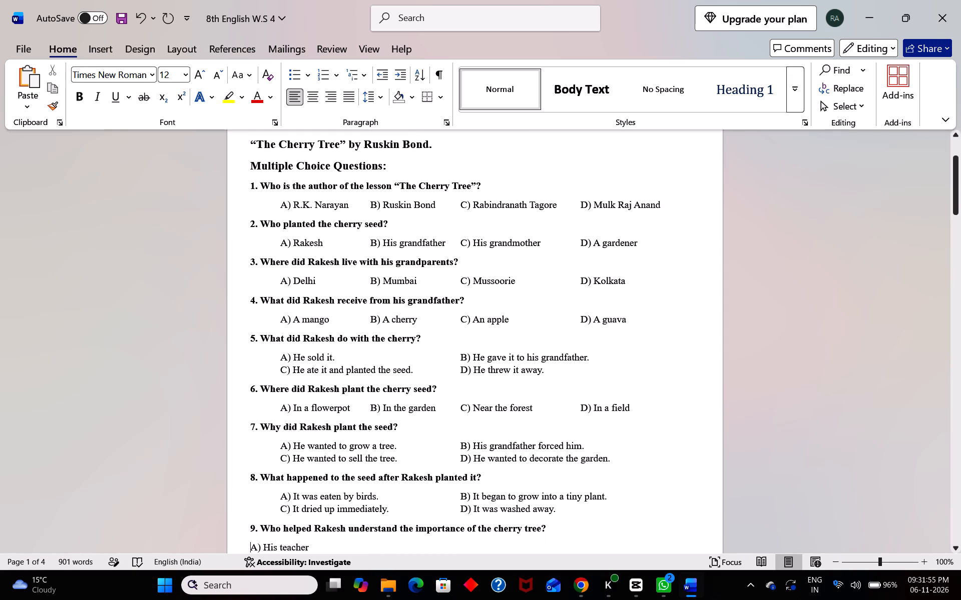
pyautogui.press('Tab')
pyautogui.press('Down')
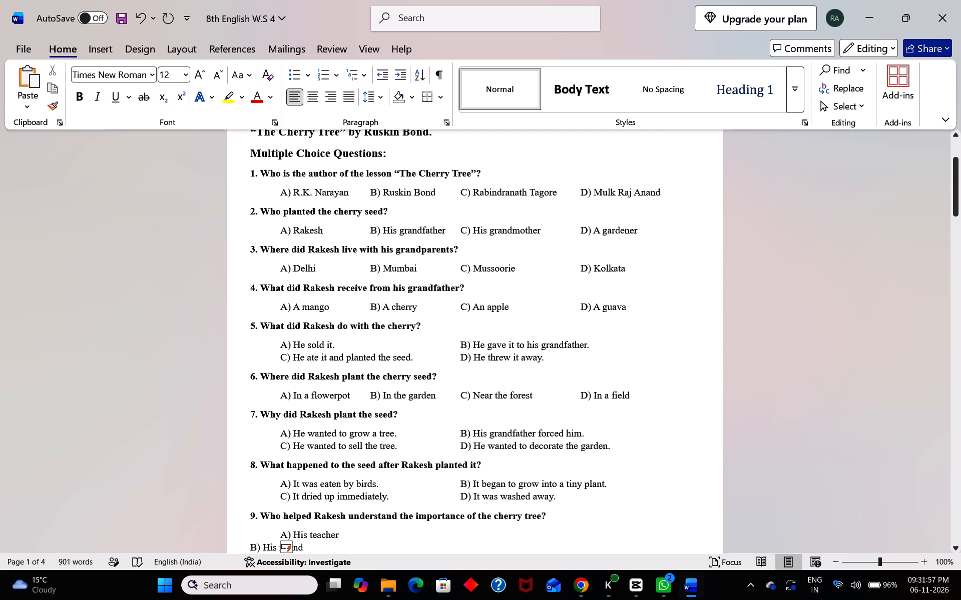
pyautogui.press('Home')
pyautogui.press('Tab')
pyautogui.press('Down')
pyautogui.press('Up')
pyautogui.press('BackSpace')
pyautogui.press('Tab')
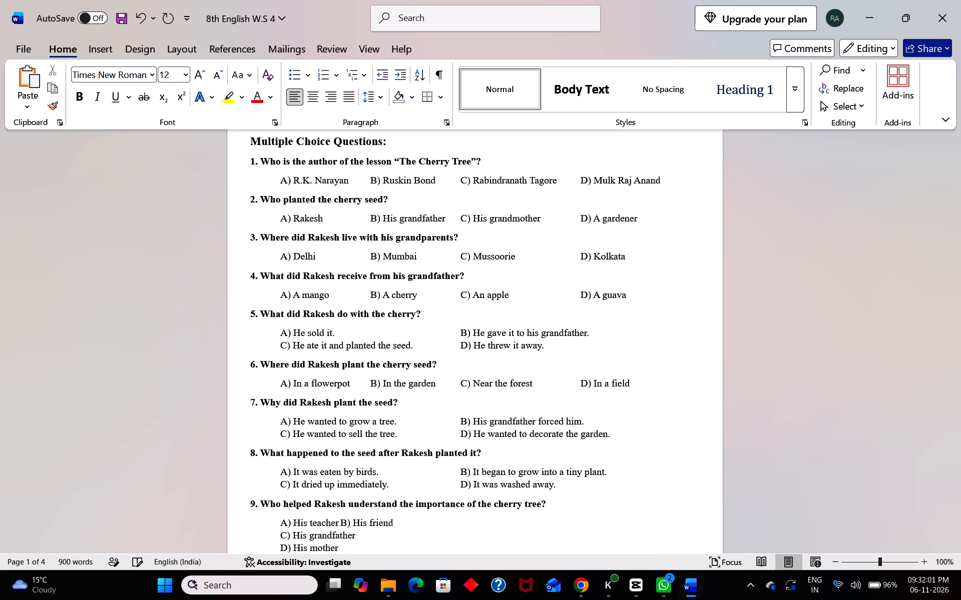
pyautogui.press('Tab')
pyautogui.press('Tab')
pyautogui.press('BackSpace')
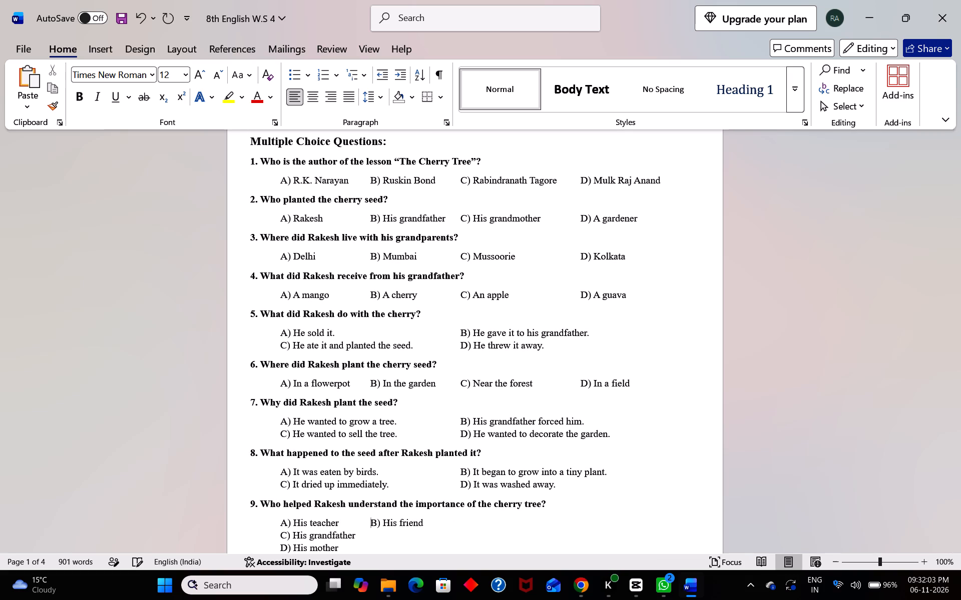
# Bring question 9's options C and D up onto the same line, tab-aligned with question 6's C and D options.
pyautogui.press('Down')
pyautogui.press('Right')
pyautogui.press('Up')
pyautogui.press('BackSpace')
pyautogui.press('Tab')
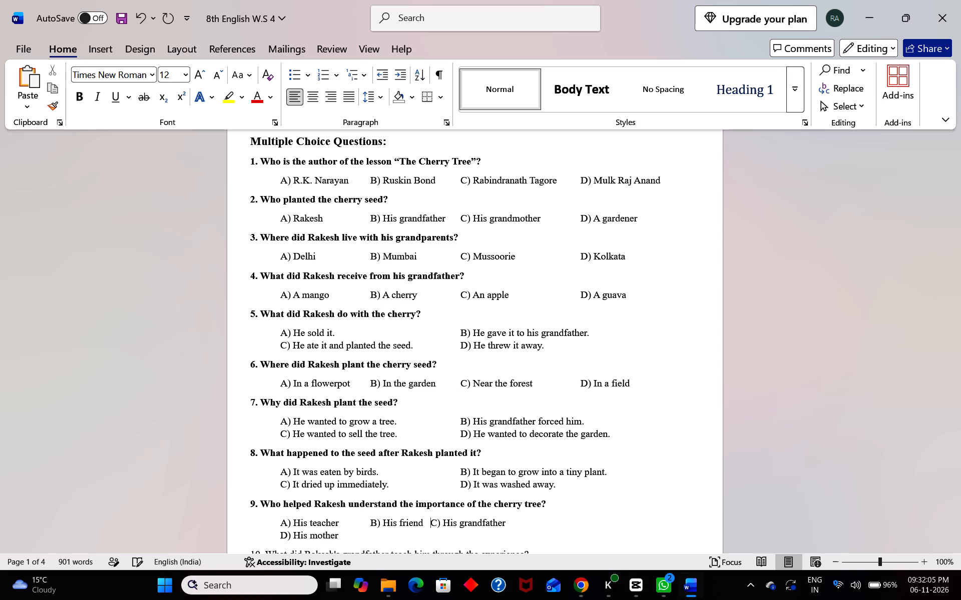
pyautogui.press('Tab')
pyautogui.press('Down')
pyautogui.press('Right')
pyautogui.press('Up')
pyautogui.press('BackSpace')
pyautogui.press('Tab')
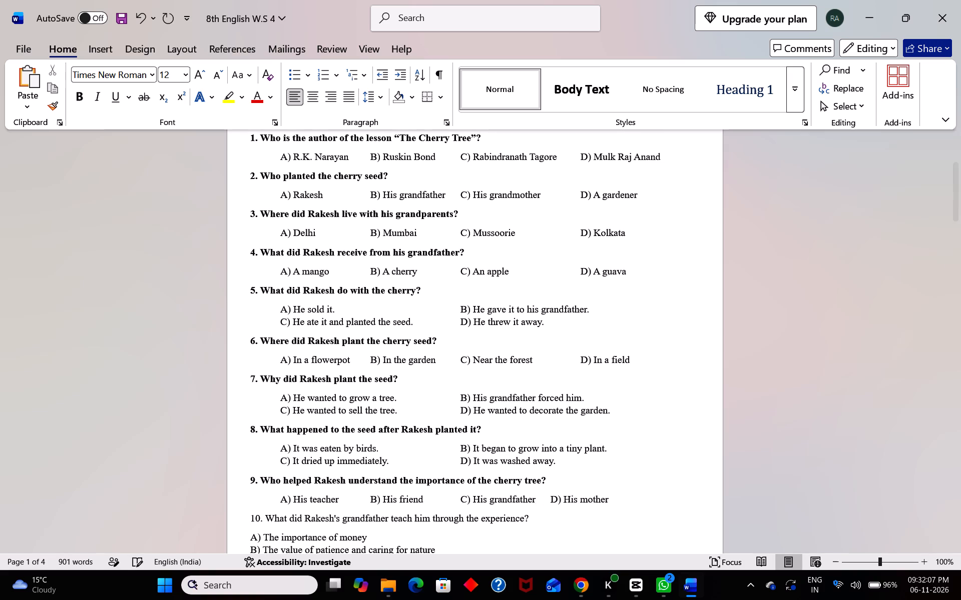
pyautogui.press('Tab')
# Make question 10, What did Rakesh's grandfather teach him through the experience?, bold.
pyautogui.press('Down')
pyautogui.press('Right')
pyautogui.press('Up')
pyautogui.hotkey('shift', 'Down')
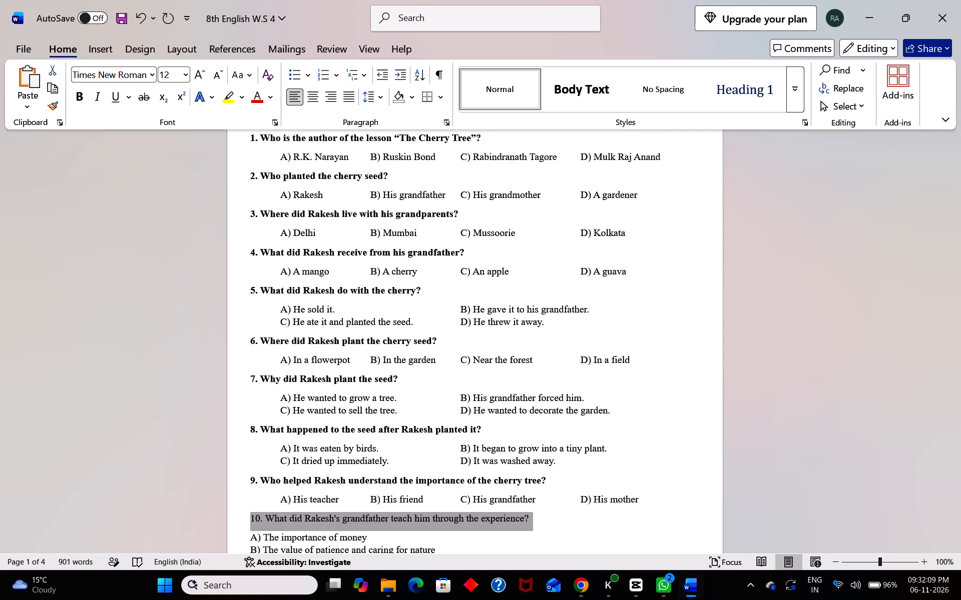
pyautogui.hotkey('ctrl', 'b')
# Indent question 10's option A by one tab stop and bring option B onto its line, aligned with question 8's option B.
pyautogui.press('Left')
pyautogui.press('Down')
pyautogui.press('Tab')
pyautogui.press('Down')
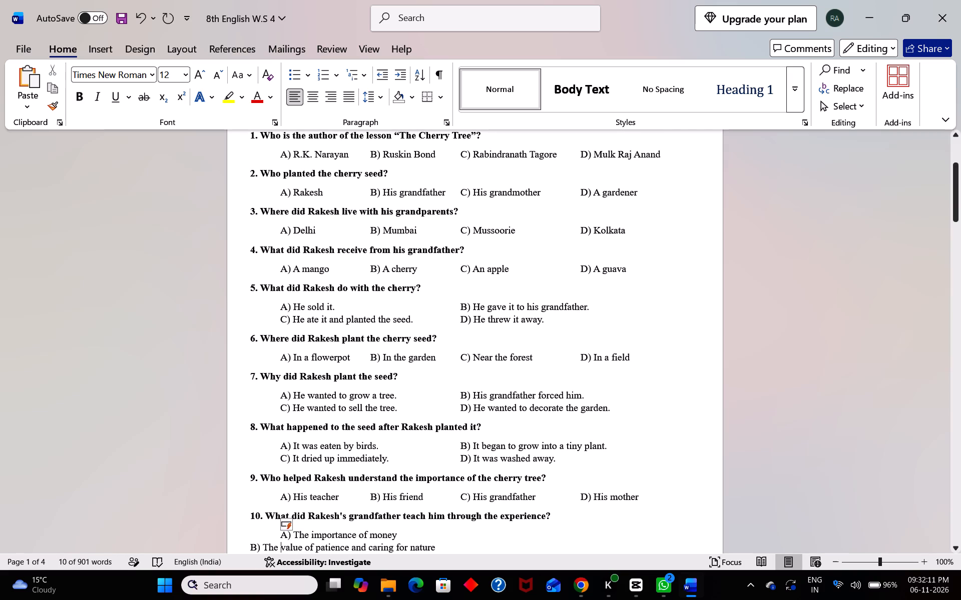
pyautogui.press('Home')
pyautogui.press('BackSpace')
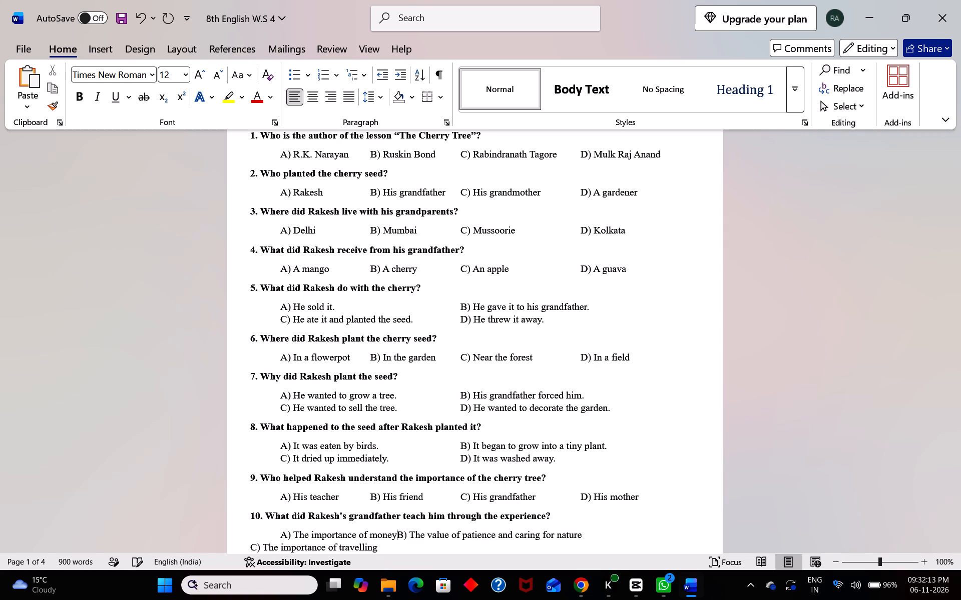
pyautogui.press('Tab')
pyautogui.press('Tab')
pyautogui.press('Tab')
# Indent question 10's option C under option A and bring option D onto its line, aligned under option B.
pyautogui.press('Down')
pyautogui.press('Right')
pyautogui.press('Up')
pyautogui.press('Tab')
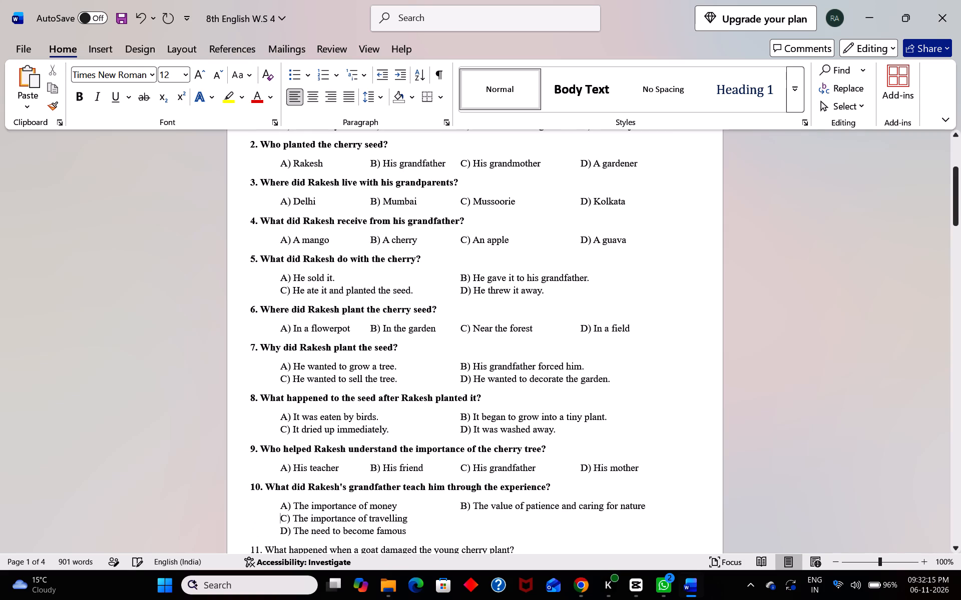
pyautogui.press('Down')
pyautogui.press('BackSpace')
pyautogui.press('Tab')
pyautogui.press('Tab')
# Make question 11, What happened when a goat damaged the young cherry plant?, bold.
pyautogui.press('Down')
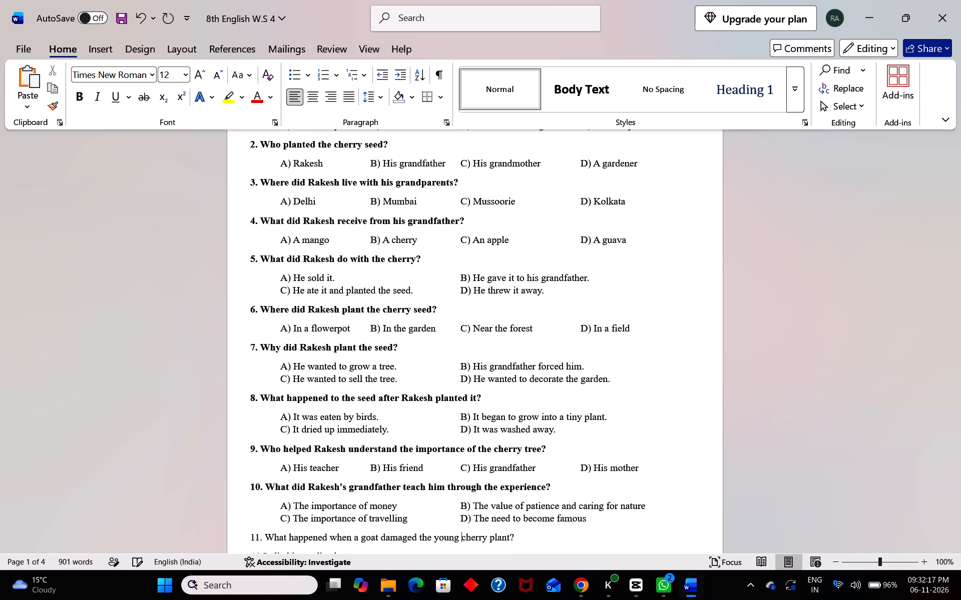
pyautogui.hotkey('shift', 'Home')
pyautogui.press('Left')
pyautogui.hotkey('shift', 'Down')
pyautogui.hotkey('ctrl', 'b')
# Indent question 11's option A by one tab stop and bring option B onto its line, aligned with question 10's option B.
pyautogui.press('Left')
pyautogui.press('Down')
pyautogui.press('Tab')
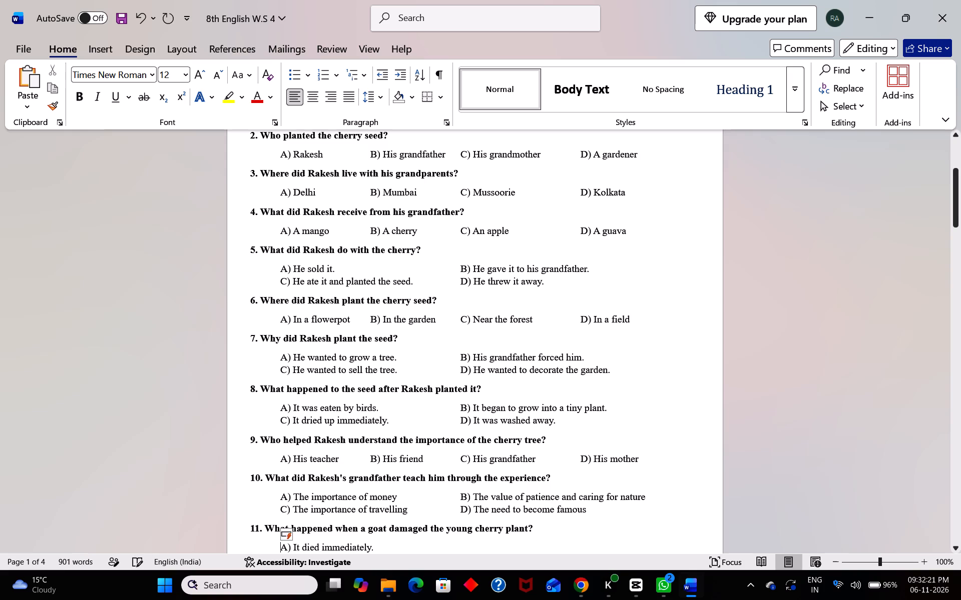
pyautogui.press('Down')
pyautogui.hotkey('shift', 'Home')
pyautogui.press('Left')
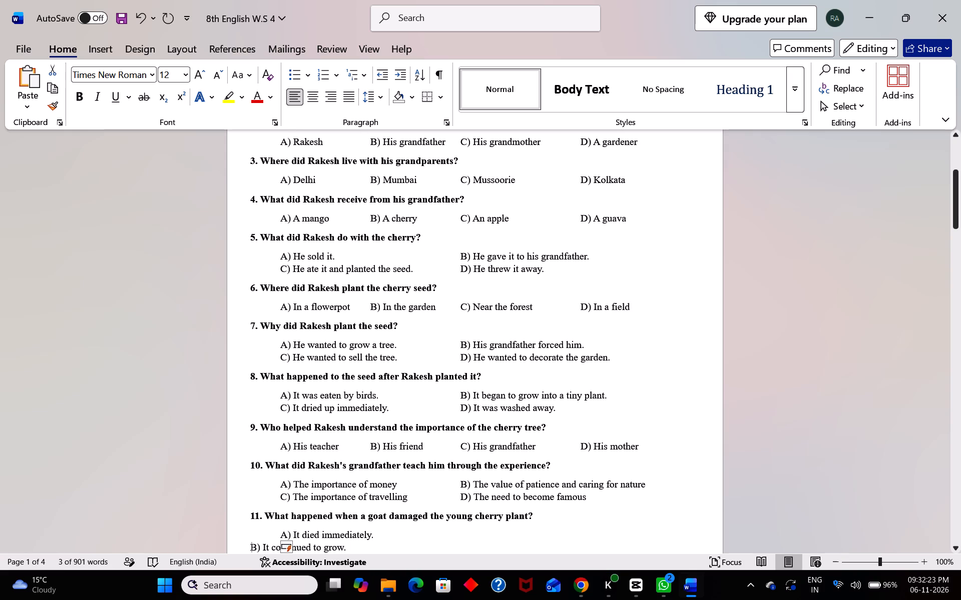
pyautogui.press('BackSpace')
pyautogui.press('Tab')
pyautogui.press('Tab')
pyautogui.press('BackSpace')
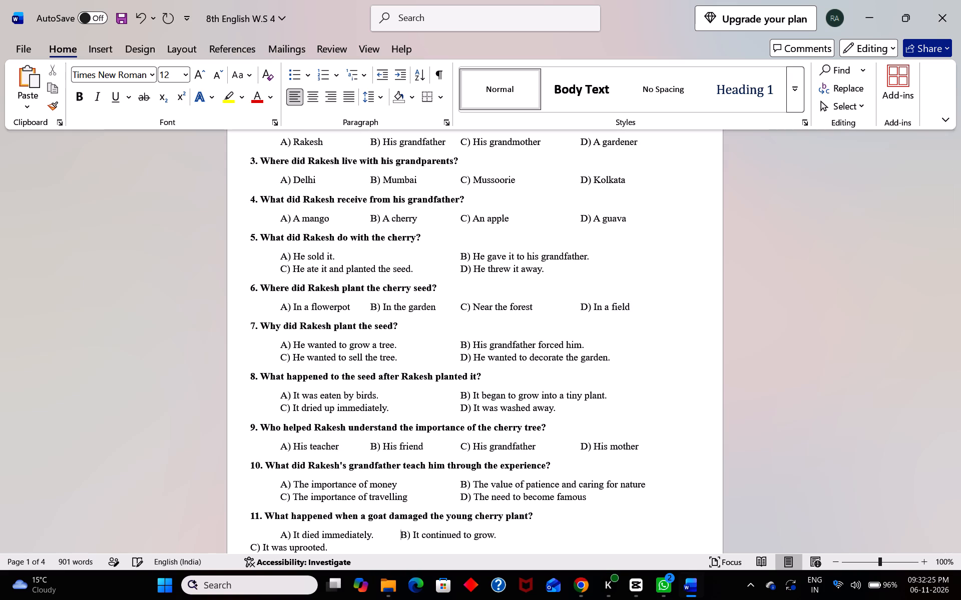
pyautogui.press('Tab')
pyautogui.press('Tab')
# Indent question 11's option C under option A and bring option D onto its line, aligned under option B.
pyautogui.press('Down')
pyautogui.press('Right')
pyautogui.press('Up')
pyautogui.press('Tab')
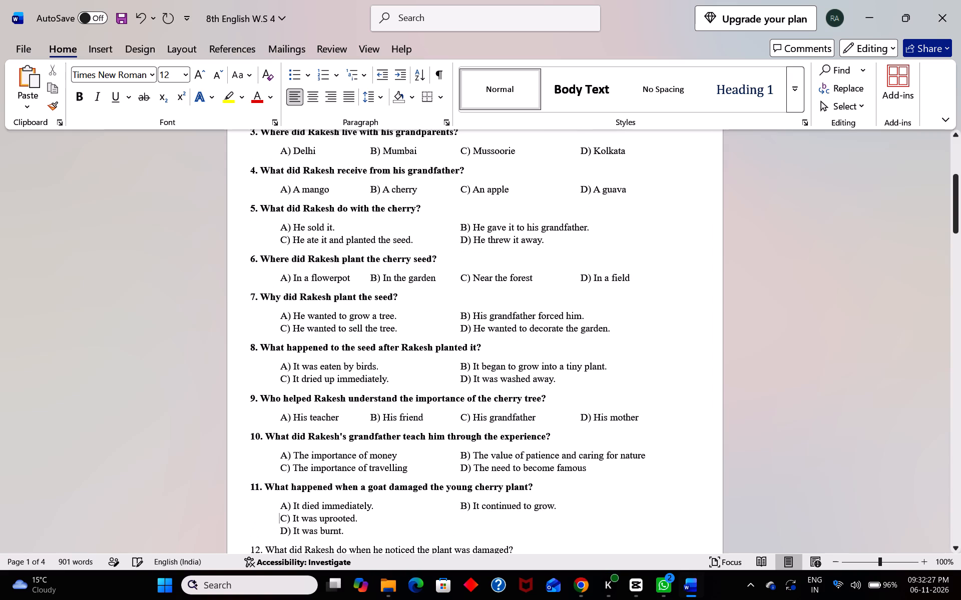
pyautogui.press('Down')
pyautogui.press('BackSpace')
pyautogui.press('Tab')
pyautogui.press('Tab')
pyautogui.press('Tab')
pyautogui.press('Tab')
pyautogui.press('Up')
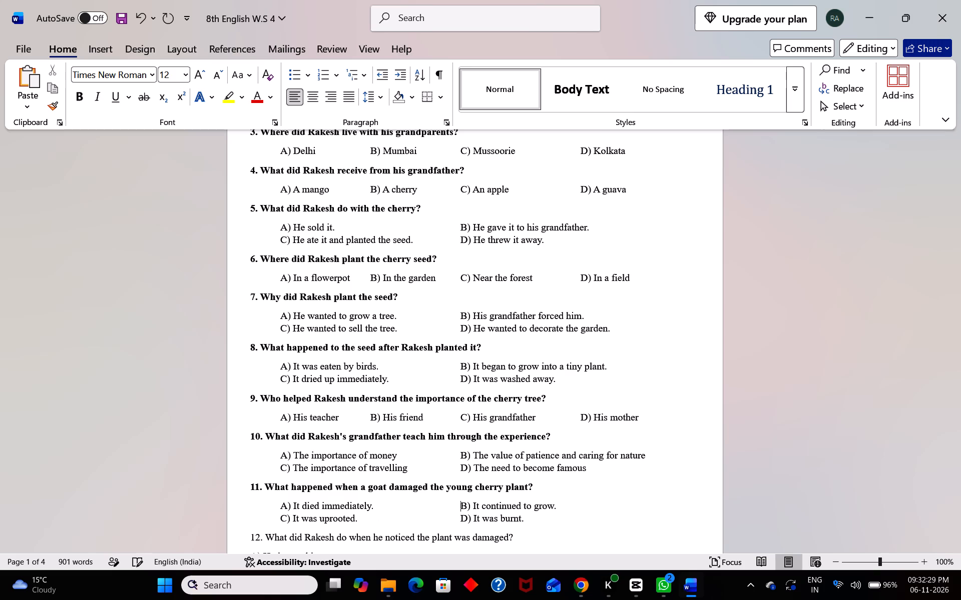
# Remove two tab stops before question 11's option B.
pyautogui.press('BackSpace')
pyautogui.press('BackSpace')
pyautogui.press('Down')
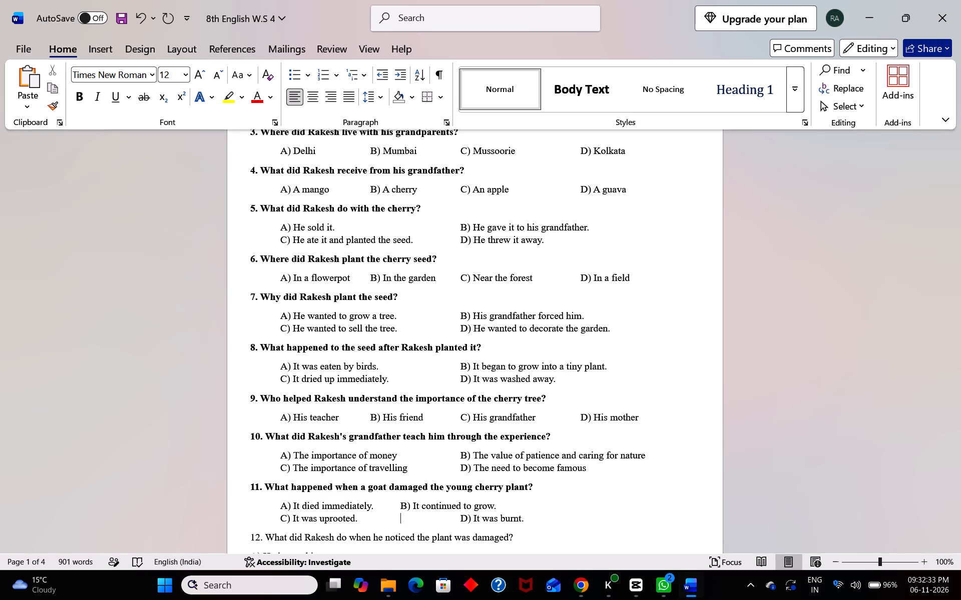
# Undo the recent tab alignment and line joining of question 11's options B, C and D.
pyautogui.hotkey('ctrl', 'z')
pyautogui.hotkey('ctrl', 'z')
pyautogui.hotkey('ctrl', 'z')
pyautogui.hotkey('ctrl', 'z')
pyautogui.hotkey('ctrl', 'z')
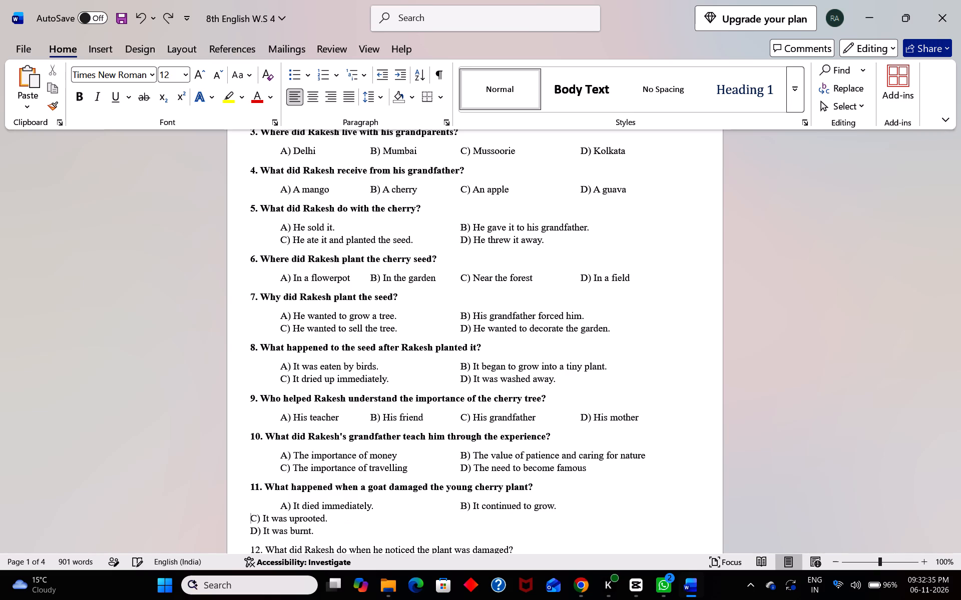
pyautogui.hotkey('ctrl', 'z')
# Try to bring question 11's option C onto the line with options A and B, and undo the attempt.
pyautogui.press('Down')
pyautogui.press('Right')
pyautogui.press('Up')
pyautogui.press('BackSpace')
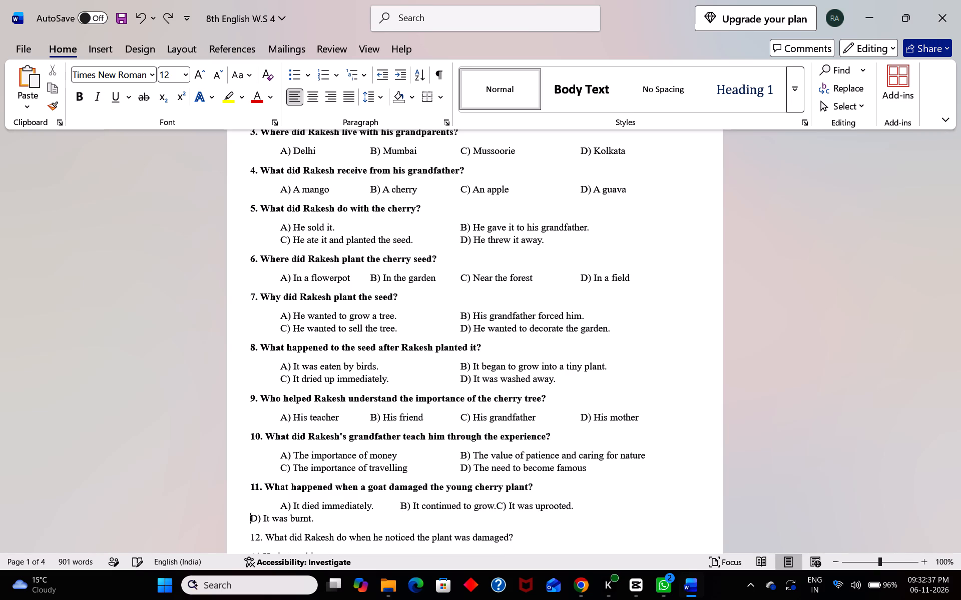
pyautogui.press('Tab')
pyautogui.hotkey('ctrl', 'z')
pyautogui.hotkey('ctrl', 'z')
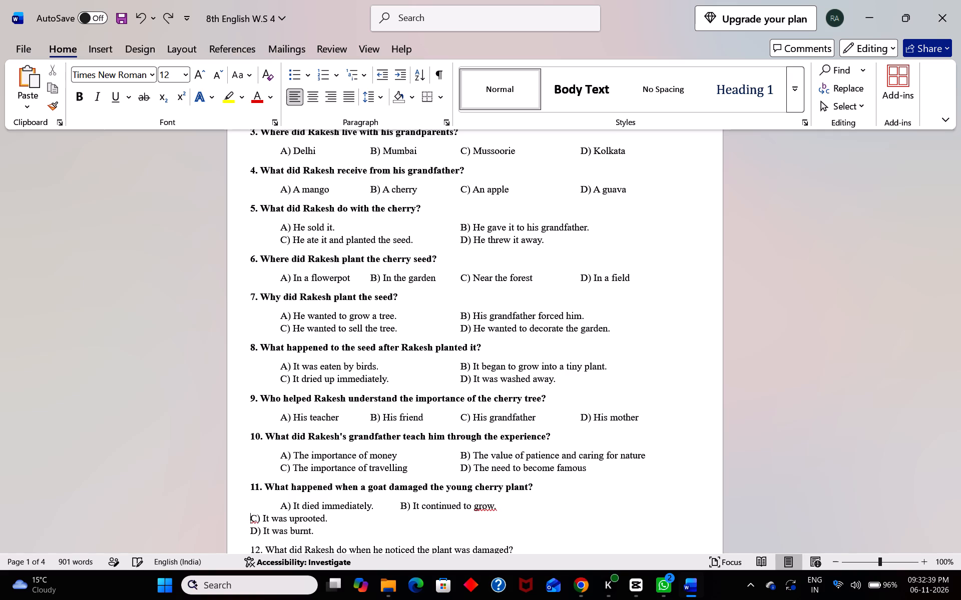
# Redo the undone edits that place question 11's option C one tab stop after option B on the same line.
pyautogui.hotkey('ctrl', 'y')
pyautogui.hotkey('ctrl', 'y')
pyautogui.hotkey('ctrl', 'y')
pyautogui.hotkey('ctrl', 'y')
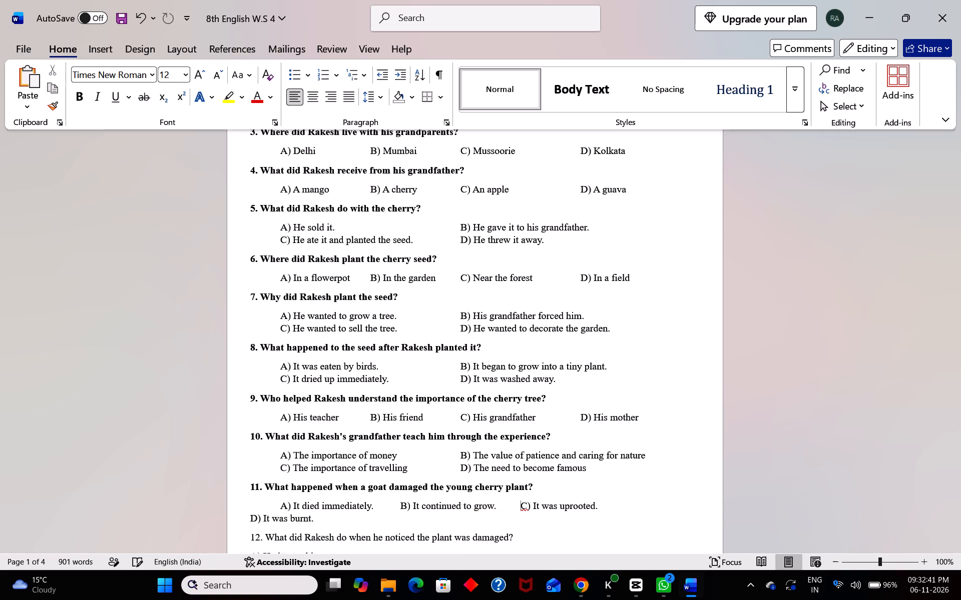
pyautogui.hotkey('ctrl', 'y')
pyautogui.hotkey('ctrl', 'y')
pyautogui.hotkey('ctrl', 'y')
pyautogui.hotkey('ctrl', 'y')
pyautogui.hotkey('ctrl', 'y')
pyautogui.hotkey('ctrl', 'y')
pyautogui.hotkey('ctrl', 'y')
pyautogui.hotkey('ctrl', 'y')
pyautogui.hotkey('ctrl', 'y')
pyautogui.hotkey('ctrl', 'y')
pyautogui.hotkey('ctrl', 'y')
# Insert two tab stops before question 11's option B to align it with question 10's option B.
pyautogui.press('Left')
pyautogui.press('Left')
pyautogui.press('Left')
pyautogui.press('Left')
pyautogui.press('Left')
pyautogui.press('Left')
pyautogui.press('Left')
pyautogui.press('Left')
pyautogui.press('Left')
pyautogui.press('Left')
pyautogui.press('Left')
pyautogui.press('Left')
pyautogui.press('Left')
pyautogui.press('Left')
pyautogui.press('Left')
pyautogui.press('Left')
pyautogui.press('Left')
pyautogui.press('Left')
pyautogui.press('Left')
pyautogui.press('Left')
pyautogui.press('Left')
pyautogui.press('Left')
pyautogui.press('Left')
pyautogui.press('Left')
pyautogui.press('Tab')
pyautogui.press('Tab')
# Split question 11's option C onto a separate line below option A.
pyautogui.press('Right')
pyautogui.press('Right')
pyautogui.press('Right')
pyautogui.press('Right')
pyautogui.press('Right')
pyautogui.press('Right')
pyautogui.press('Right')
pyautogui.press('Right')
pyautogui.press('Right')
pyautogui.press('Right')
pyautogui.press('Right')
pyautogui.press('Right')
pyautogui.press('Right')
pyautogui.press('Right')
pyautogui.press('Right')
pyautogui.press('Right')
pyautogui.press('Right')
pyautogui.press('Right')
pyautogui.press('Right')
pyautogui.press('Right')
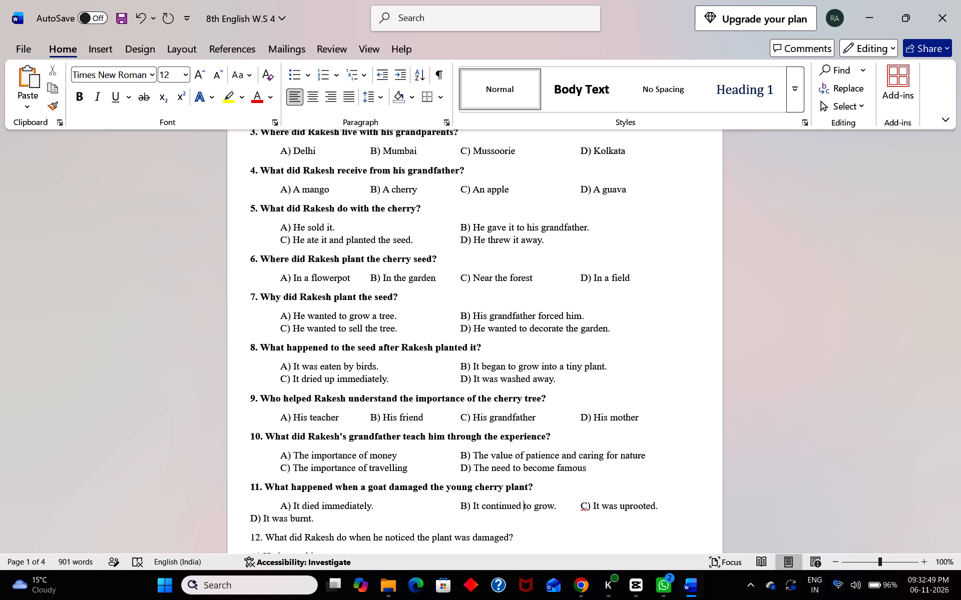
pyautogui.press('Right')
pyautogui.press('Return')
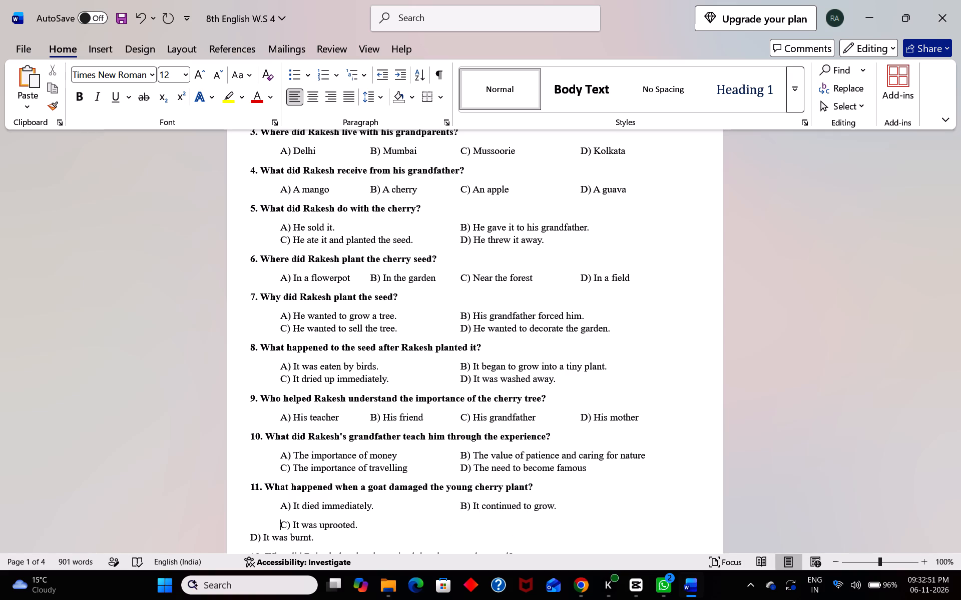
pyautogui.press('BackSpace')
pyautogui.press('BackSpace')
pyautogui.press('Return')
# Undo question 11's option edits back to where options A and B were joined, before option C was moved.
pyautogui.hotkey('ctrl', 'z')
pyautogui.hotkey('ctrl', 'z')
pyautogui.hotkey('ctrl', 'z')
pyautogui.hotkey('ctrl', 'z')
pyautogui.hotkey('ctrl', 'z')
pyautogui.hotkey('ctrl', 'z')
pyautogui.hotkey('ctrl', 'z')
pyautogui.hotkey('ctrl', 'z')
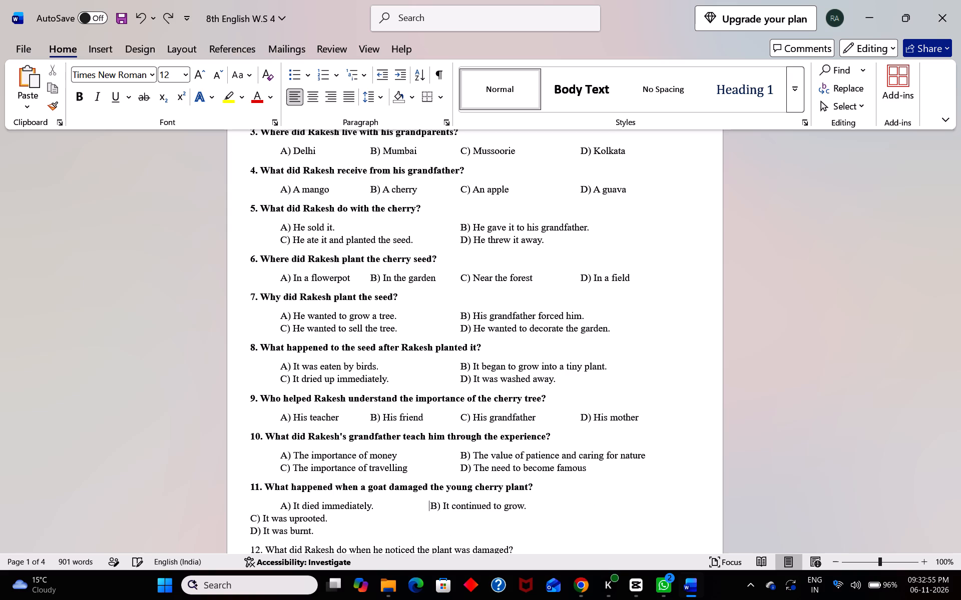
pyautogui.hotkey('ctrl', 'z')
# Insert three tab stops before question 11's option B to align it with question 10's option B.
pyautogui.press('Tab')
pyautogui.press('Tab')
pyautogui.press('Tab')
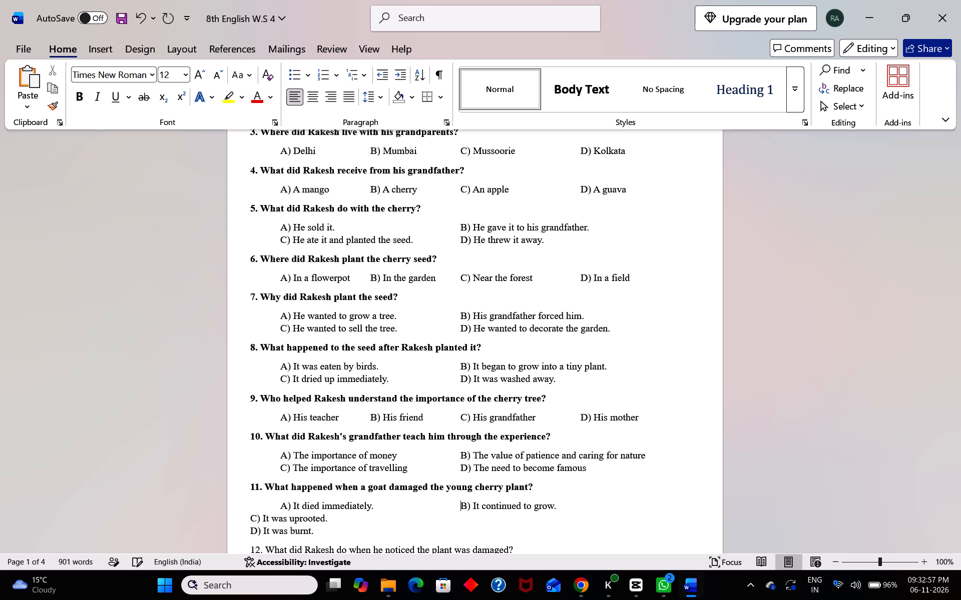
# Indent question 11's option C under option A and bring option D onto its line, aligned under option B.
pyautogui.press('Down')
pyautogui.press('Right')
pyautogui.press('Up')
pyautogui.press('Tab')
pyautogui.press('Down')
pyautogui.press('BackSpace')
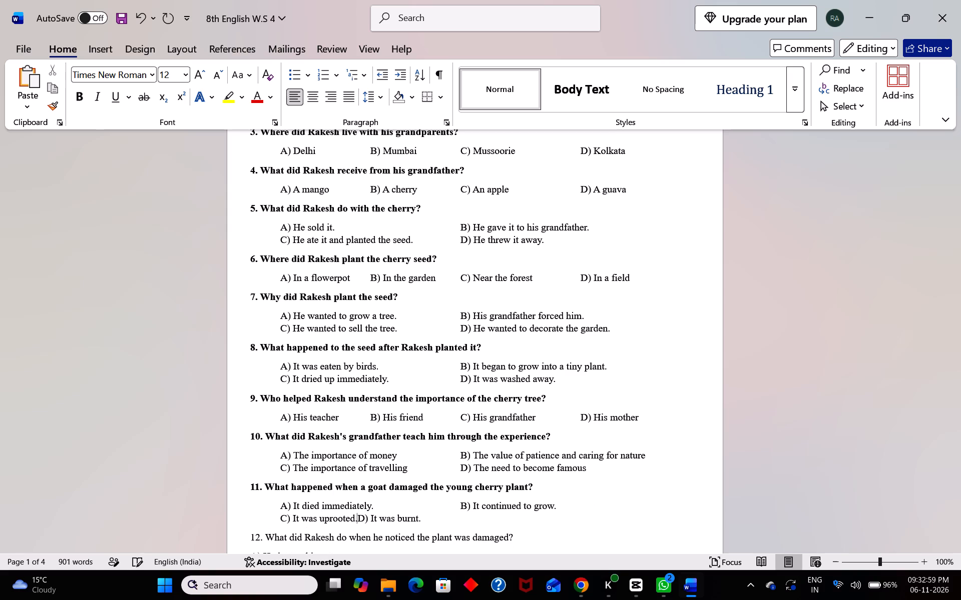
pyautogui.press('Tab')
pyautogui.press('Tab')
pyautogui.press('Tab')
pyautogui.press('Tab')
# Make question 12, What did Rakesh do when he noticed the plant was damaged?, bold.
pyautogui.press('Down')
pyautogui.press('Home')
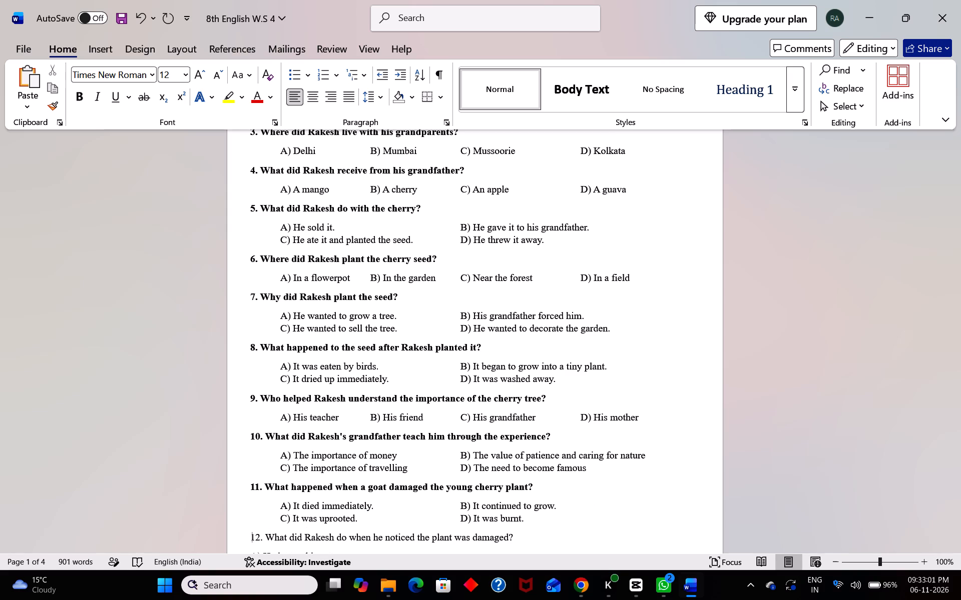
pyautogui.hotkey('shift', 'Down')
pyautogui.hotkey('ctrl', 'b')
# Indent question 12's option A by one tab stop and bring option B onto its line, one tab stop after it.
pyautogui.hotkey('ctrl', 'Left')
pyautogui.press('Down')
pyautogui.press('Tab')
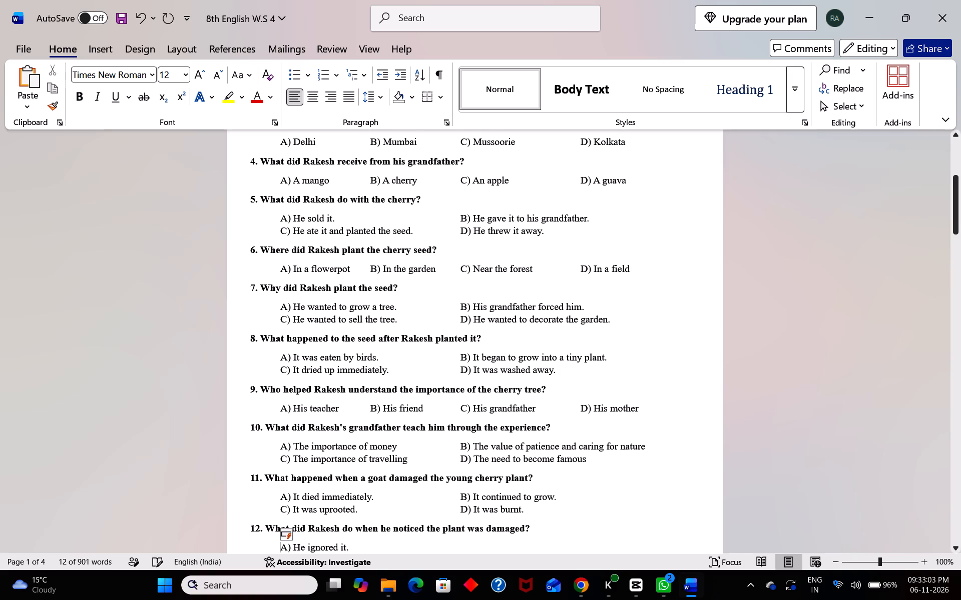
pyautogui.press('Down')
pyautogui.press('Home')
pyautogui.press('BackSpace')
pyautogui.press('Tab')
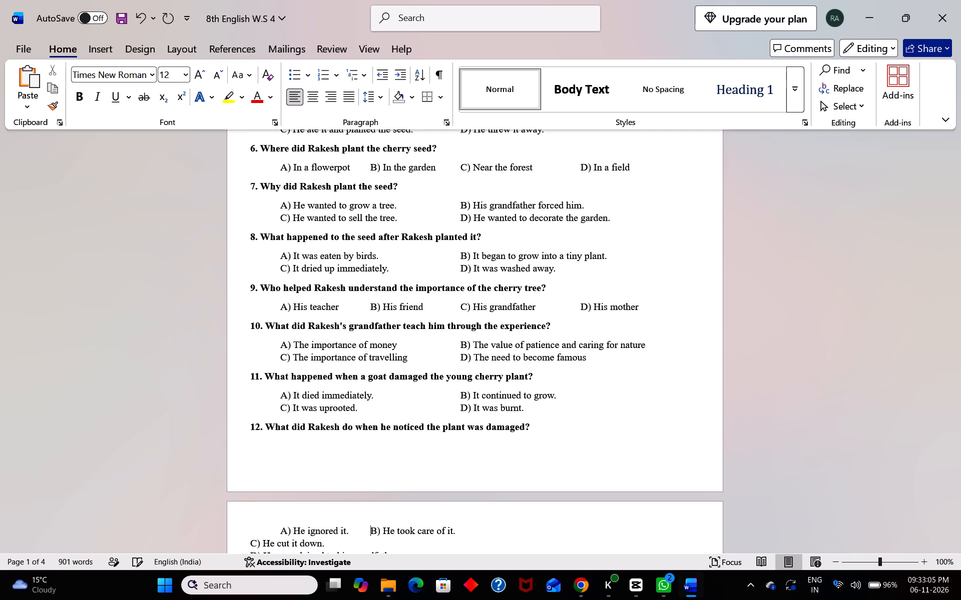
pyautogui.press('Tab')
pyautogui.press('BackSpace')
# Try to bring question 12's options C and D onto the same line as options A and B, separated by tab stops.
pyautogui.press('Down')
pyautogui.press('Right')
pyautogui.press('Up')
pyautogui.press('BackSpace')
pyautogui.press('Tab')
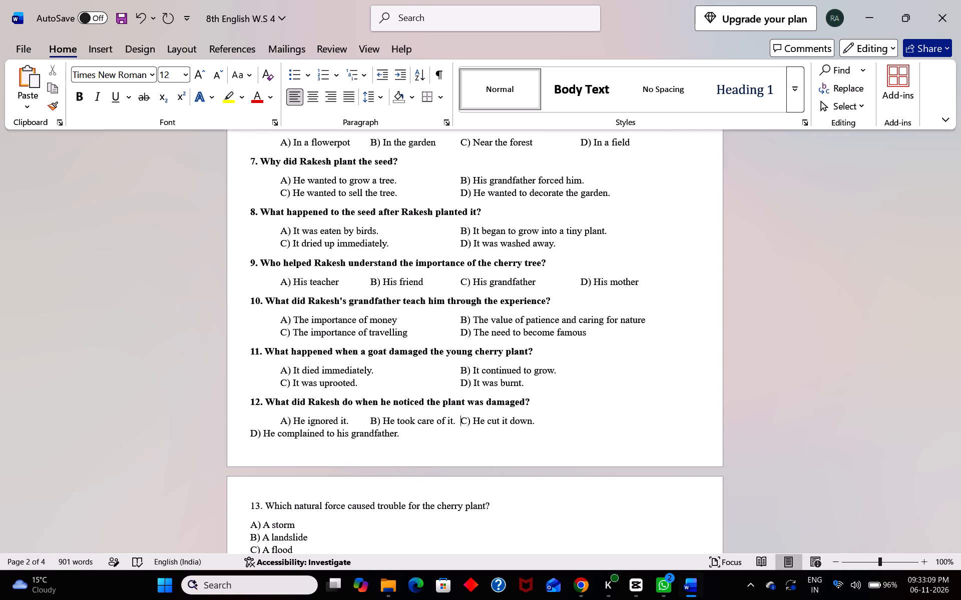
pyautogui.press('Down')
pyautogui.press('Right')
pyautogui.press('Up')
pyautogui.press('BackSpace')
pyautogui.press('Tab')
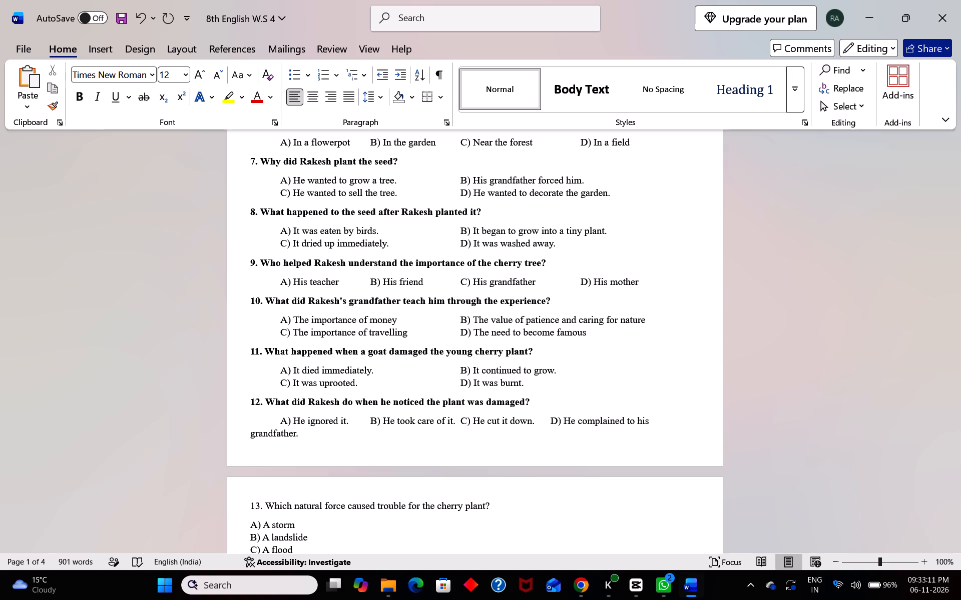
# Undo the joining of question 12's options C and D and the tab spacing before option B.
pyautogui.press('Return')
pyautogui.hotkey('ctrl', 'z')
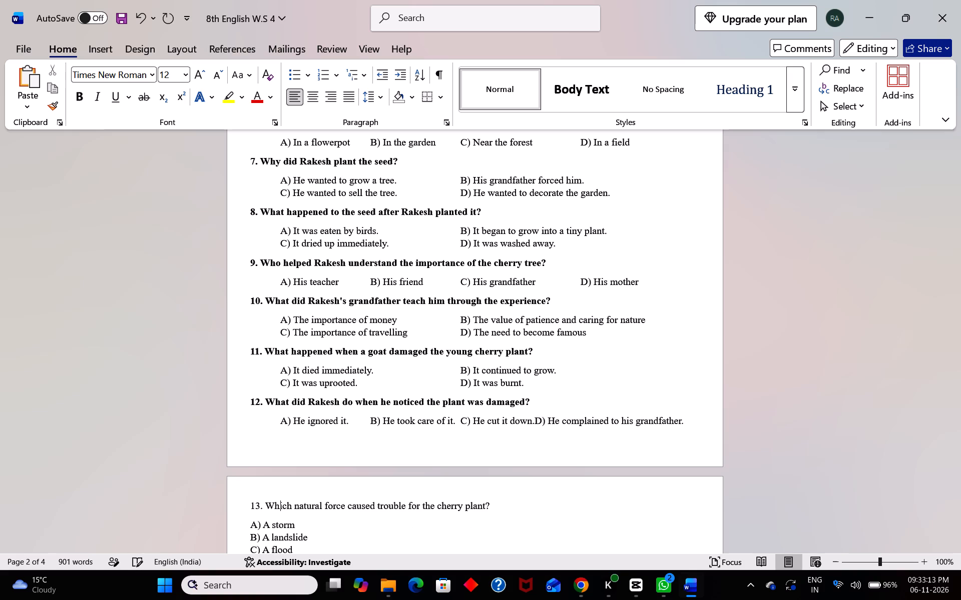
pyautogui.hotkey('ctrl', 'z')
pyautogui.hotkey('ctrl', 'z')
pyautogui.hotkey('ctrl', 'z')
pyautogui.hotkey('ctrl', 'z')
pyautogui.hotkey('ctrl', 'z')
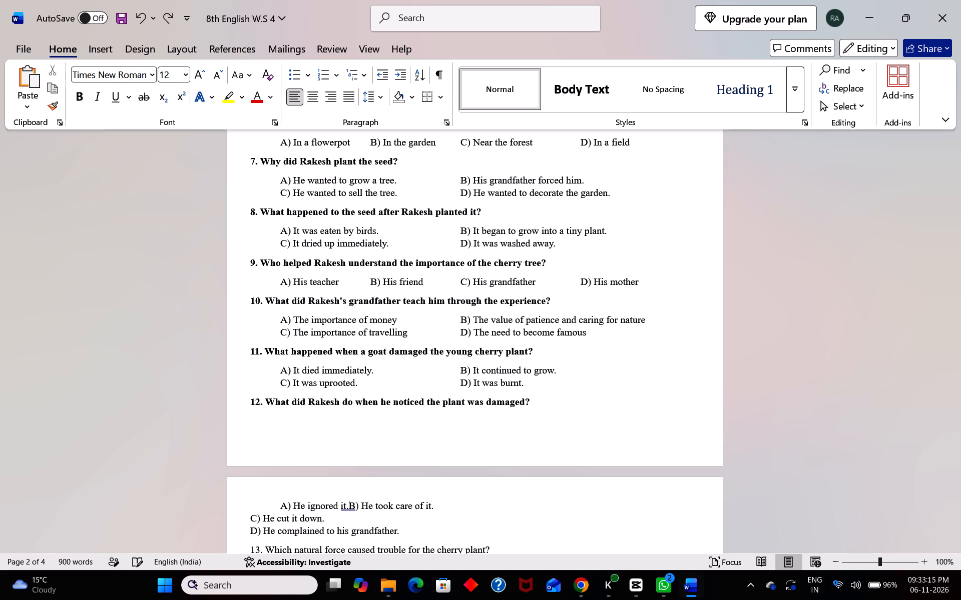
# Place question 12's option B four tab stops after option A on the same line, aligned with the second option column.
pyautogui.hotkey('ctrl', 'z')
pyautogui.press('BackSpace')
pyautogui.press('Tab')
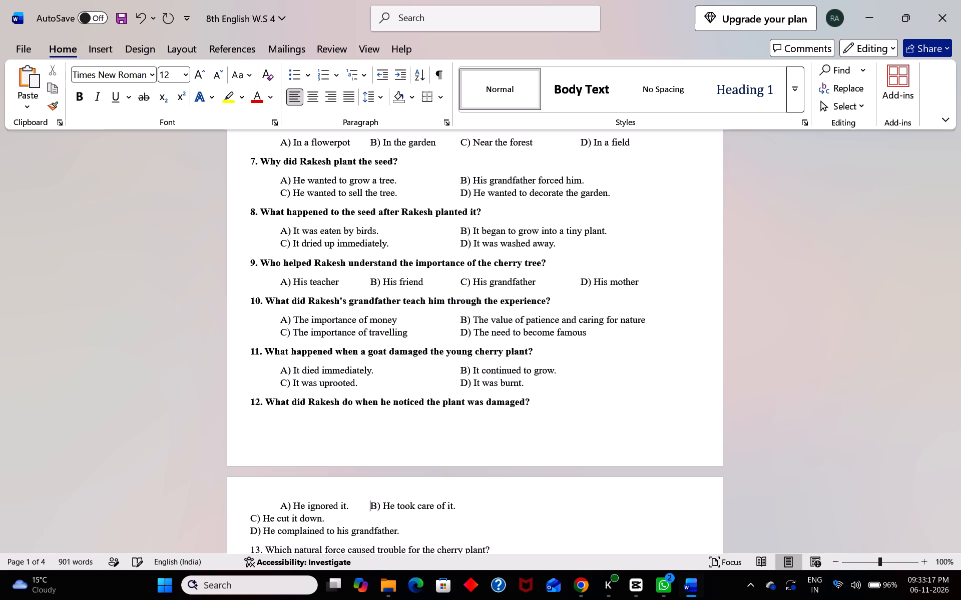
pyautogui.press('Tab')
pyautogui.press('Tab')
pyautogui.press('Tab')
# Indent question 12's option C by one tab stop and join option D to its line, four tab stops after it.
pyautogui.press('Down')
pyautogui.press('Right')
pyautogui.press('Up')
pyautogui.press('Tab')
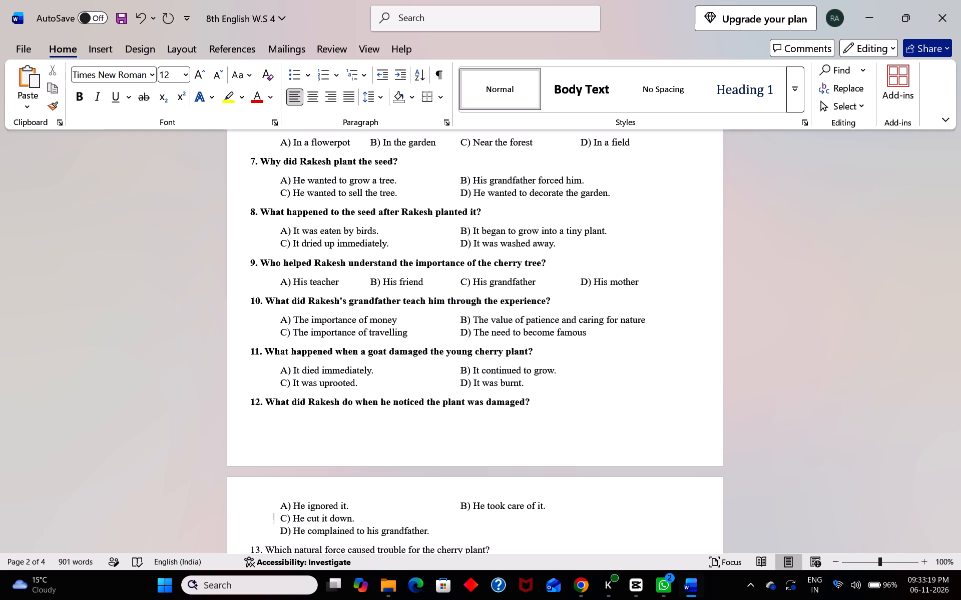
pyautogui.press('Down')
pyautogui.press('BackSpace')
pyautogui.press('Tab')
pyautogui.press('Tab')
pyautogui.press('Tab')
pyautogui.press('Tab')
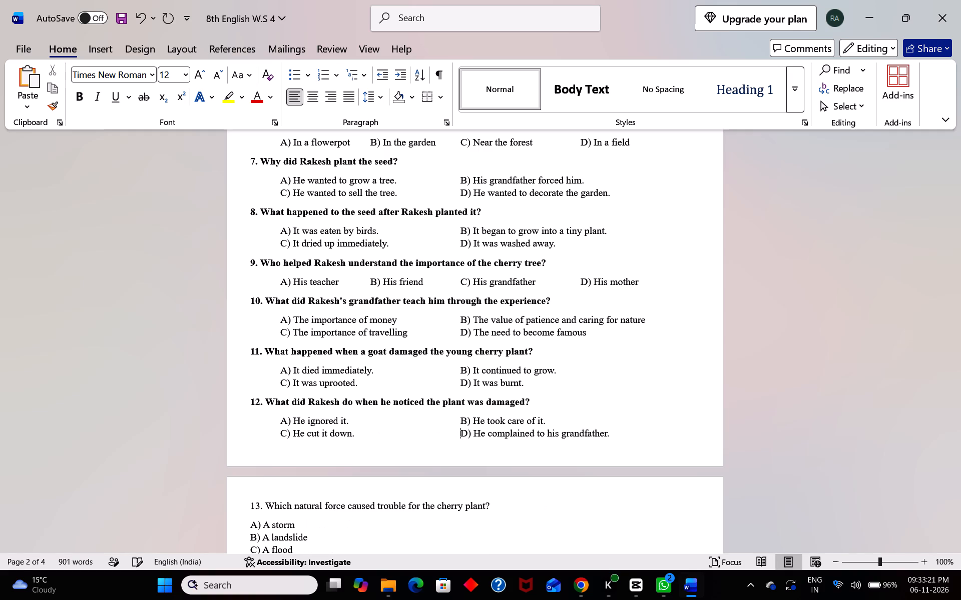
# Make question 13, Which natural force caused trouble for the cherry plant?, bold.
pyautogui.press('Down')
pyautogui.press('Home')
pyautogui.hotkey('shift', 'Down')
pyautogui.hotkey('shift', 'Left')
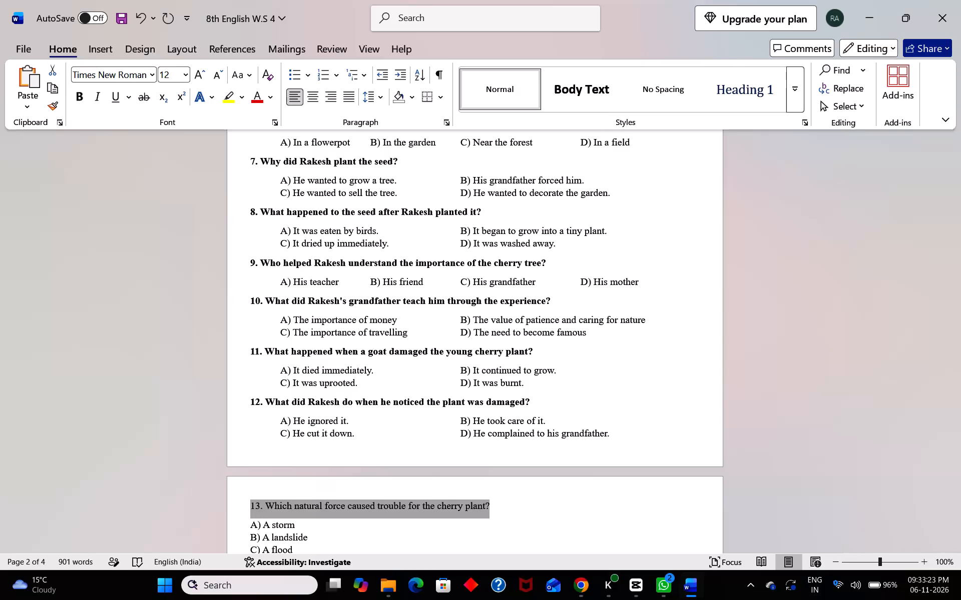
pyautogui.hotkey('ctrl', 'b')
pyautogui.hotkey('ctrl', 'Left')
# Indent question 13's option A by one tab stop and bring option B onto its line, two tab stops after it.
pyautogui.press('Down')
pyautogui.press('Tab')
pyautogui.press('Down')
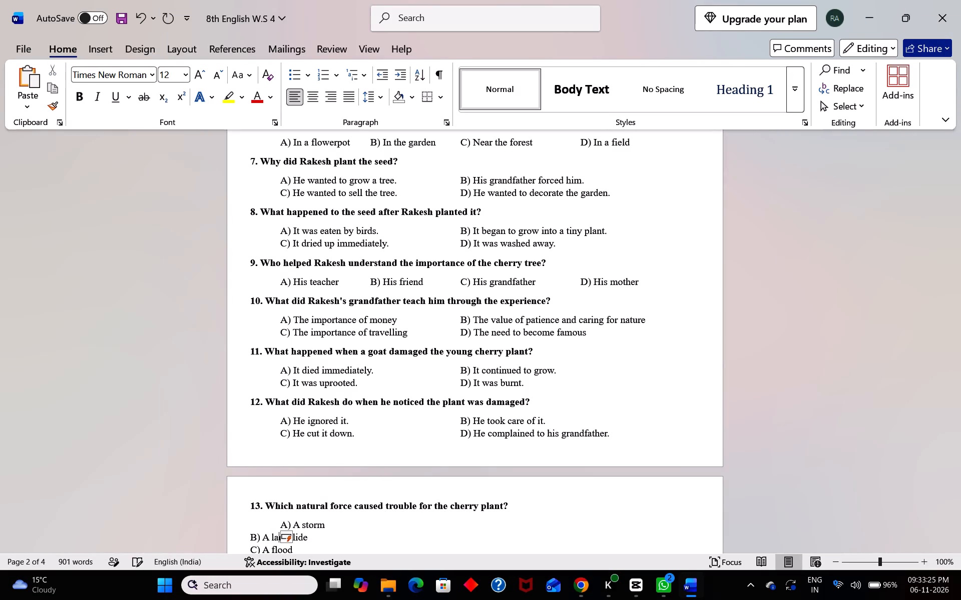
pyautogui.press('Home')
pyautogui.press('BackSpace')
pyautogui.press('Tab')
pyautogui.press('Tab')
pyautogui.press('BackSpace')
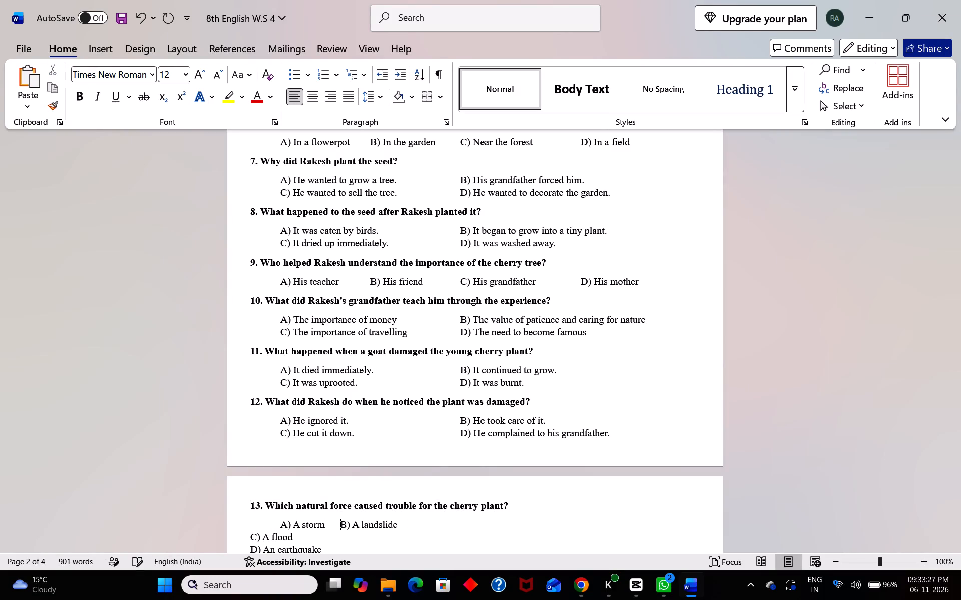
pyautogui.press('Tab')
# Bring question 13's options C and D onto the same line, two tab stops before C and three before D.
pyautogui.press('Down')
pyautogui.press('Right')
pyautogui.press('Up')
pyautogui.press('BackSpace')
pyautogui.press('Tab')
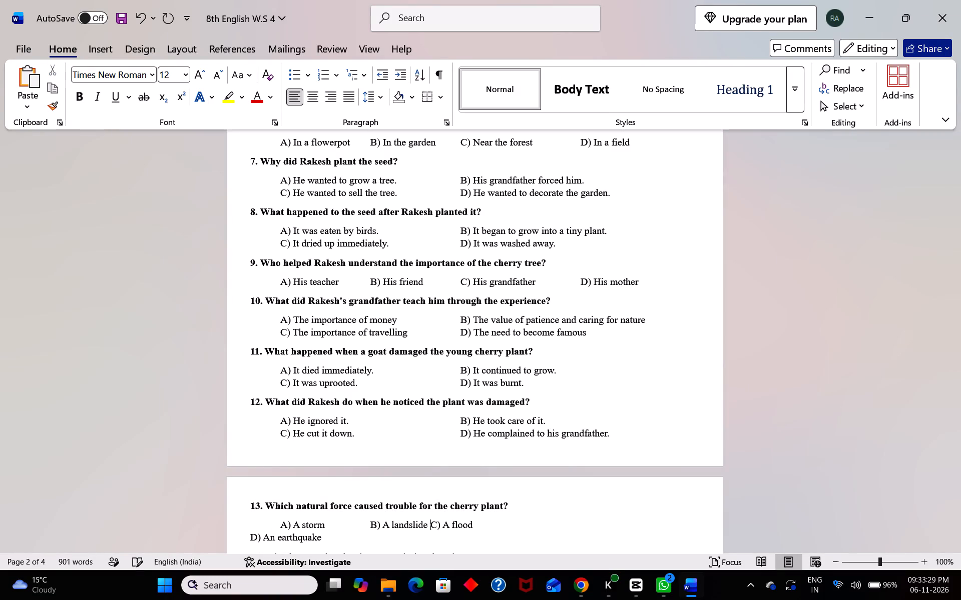
pyautogui.press('Tab')
pyautogui.press('Down')
pyautogui.press('Right')
pyautogui.press('Up')
pyautogui.press('BackSpace')
pyautogui.press('Tab')
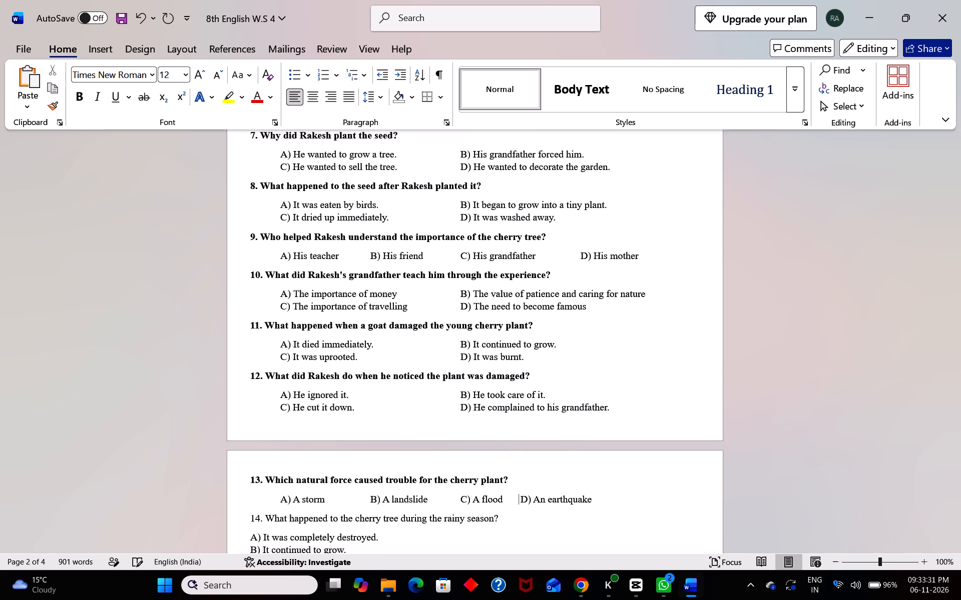
pyautogui.press('Tab')
pyautogui.press('Tab')
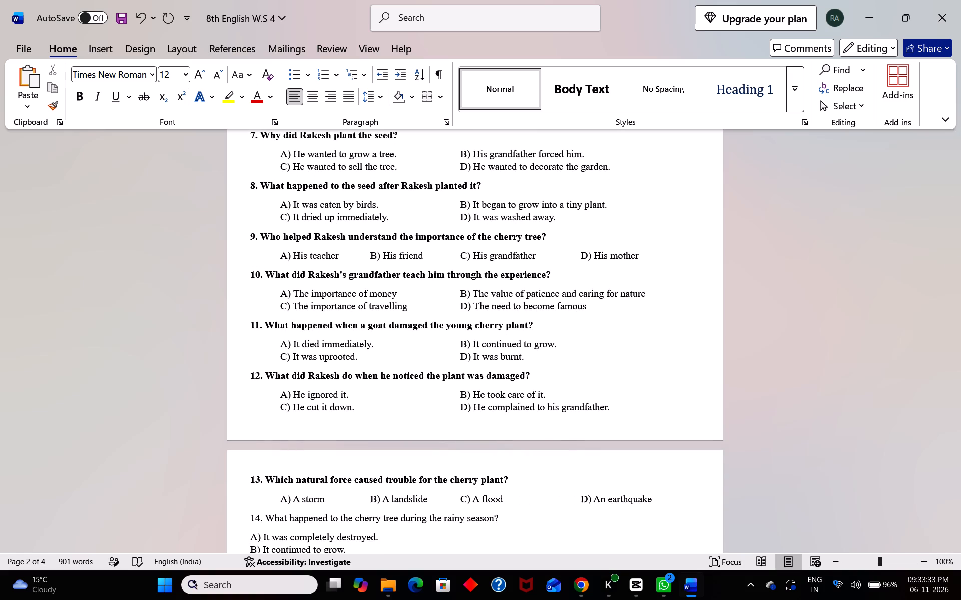
# Make question 14, What happened to the cherry tree during the rainy season?, bold.
pyautogui.press('Down')
pyautogui.press('Right')
pyautogui.press('Up')
pyautogui.hotkey('shift', 'Down')
pyautogui.hotkey('ctrl', 'b')
pyautogui.press('Left')
# Indent question 14's option A by one tab stop and bring option B onto its line, two tab stops after it.
pyautogui.press('Down')
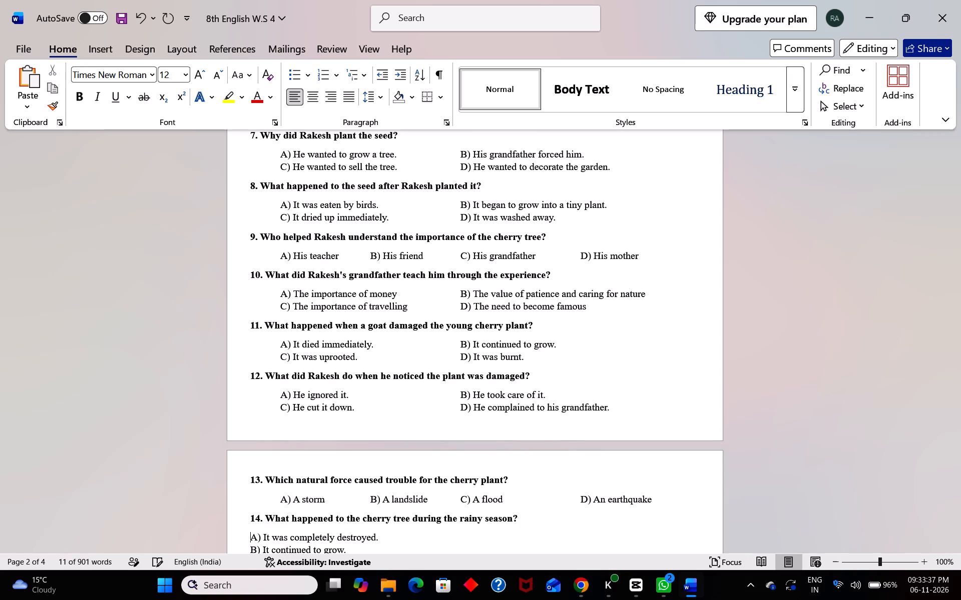
pyautogui.press('Tab')
pyautogui.press('Down')
pyautogui.press('Home')
pyautogui.press('BackSpace')
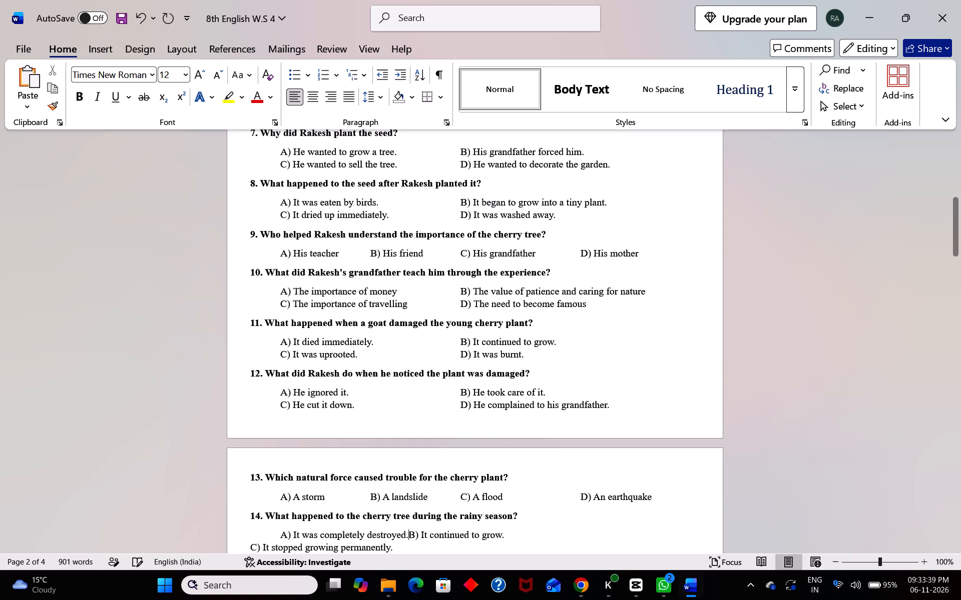
pyautogui.press('Tab')
pyautogui.press('Tab')
# Indent question 14's option C by one tab stop and join option D to its line, two tab stops after it.
pyautogui.press('Down')
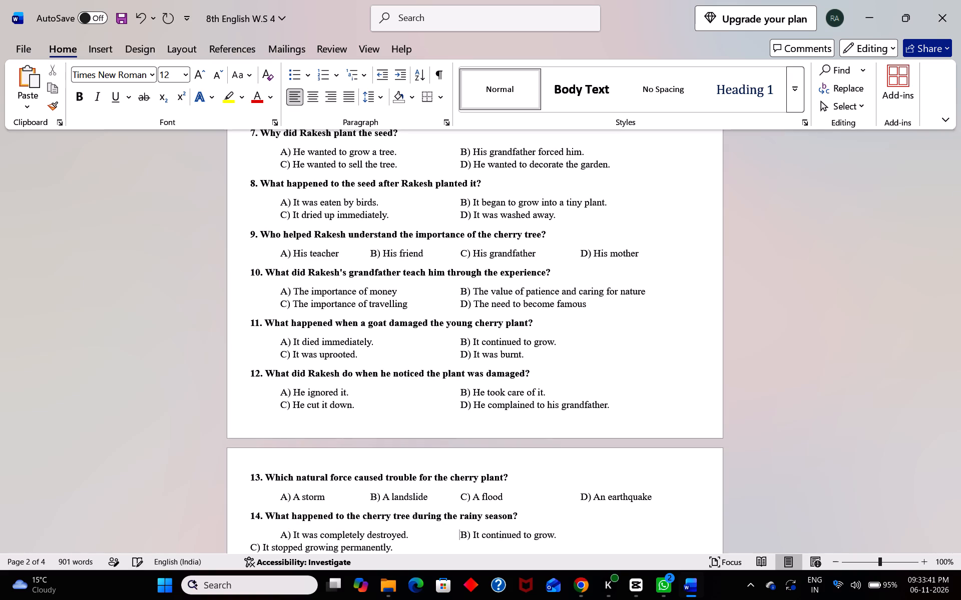
pyautogui.press('Right')
pyautogui.press('Up')
pyautogui.press('Tab')
pyautogui.press('Down')
pyautogui.press('BackSpace')
pyautogui.press('Tab')
pyautogui.press('Tab')
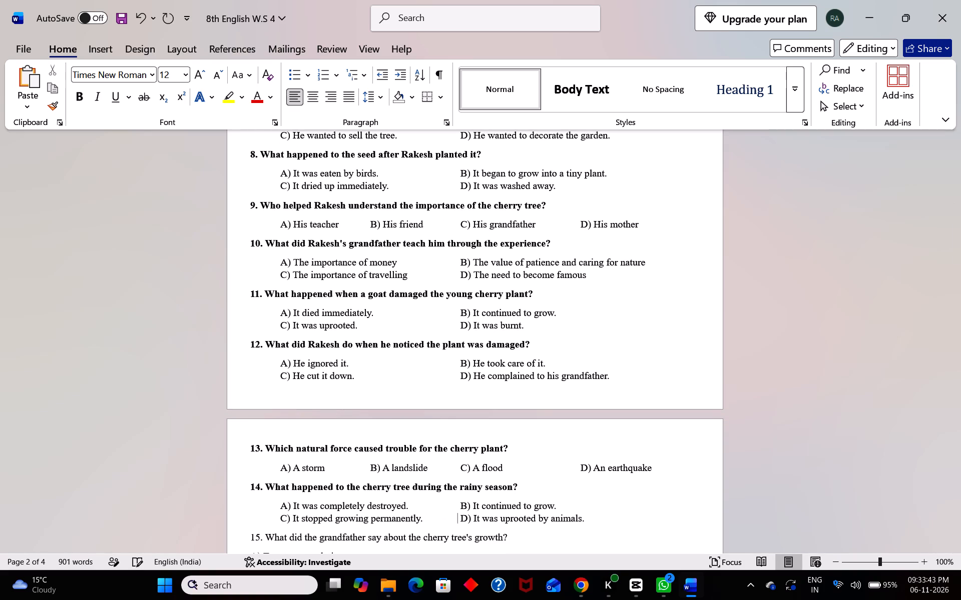
# Make question 15, What did the grandfather say about the cherry tree's growth?, bold.
pyautogui.press('Down')
pyautogui.press('Home')
pyautogui.hotkey('shift', 'Down')
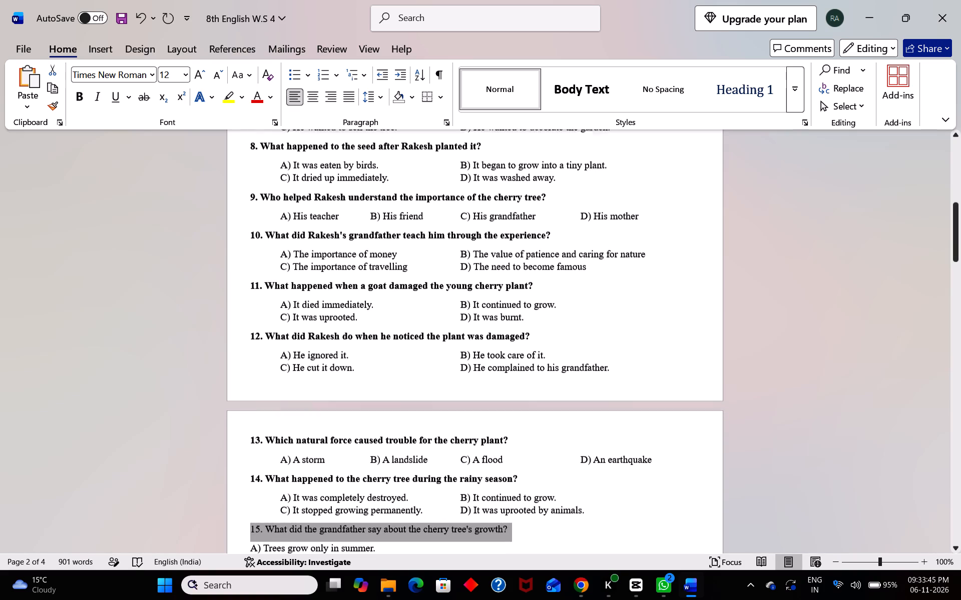
pyautogui.hotkey('ctrl', 'b')
pyautogui.hotkey('ctrl', 'Left')
# Indent question 15's option A by one tab stop and bring option B onto its line, two tab stops after it.
pyautogui.press('Down')
pyautogui.press('Tab')
pyautogui.press('Down')
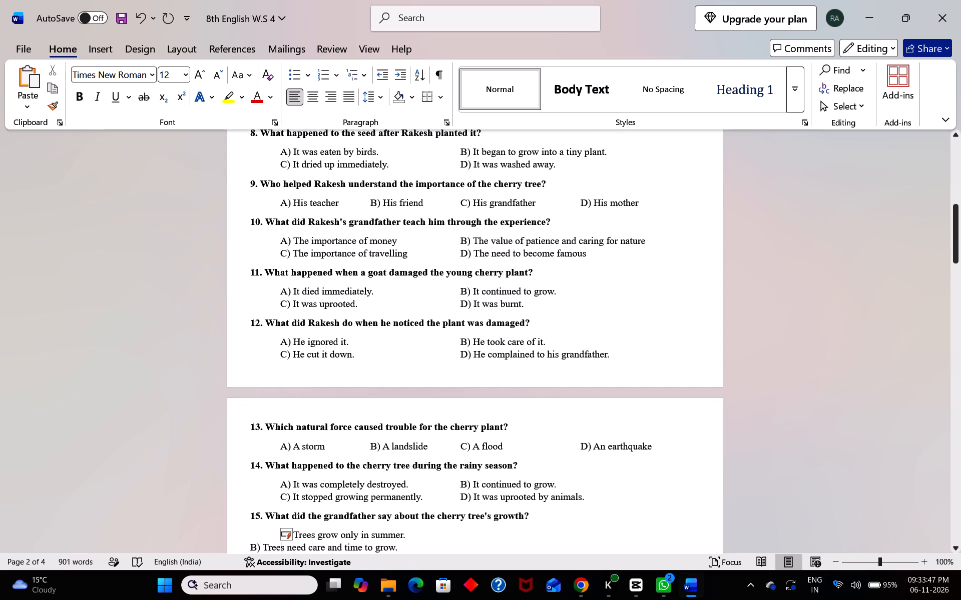
pyautogui.press('Home')
pyautogui.press('BackSpace')
pyautogui.press('Tab')
pyautogui.press('Tab')
# Indent question 15's option C by one tab stop and join option D to its line, two tab stops after it.
pyautogui.press('Down')
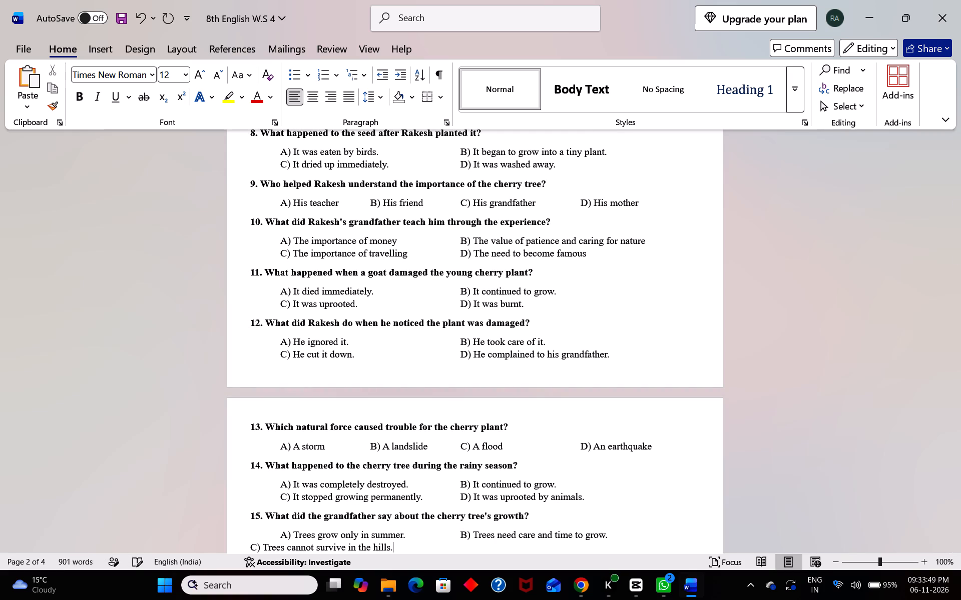
pyautogui.press('Right')
pyautogui.press('Up')
pyautogui.press('Tab')
pyautogui.press('Down')
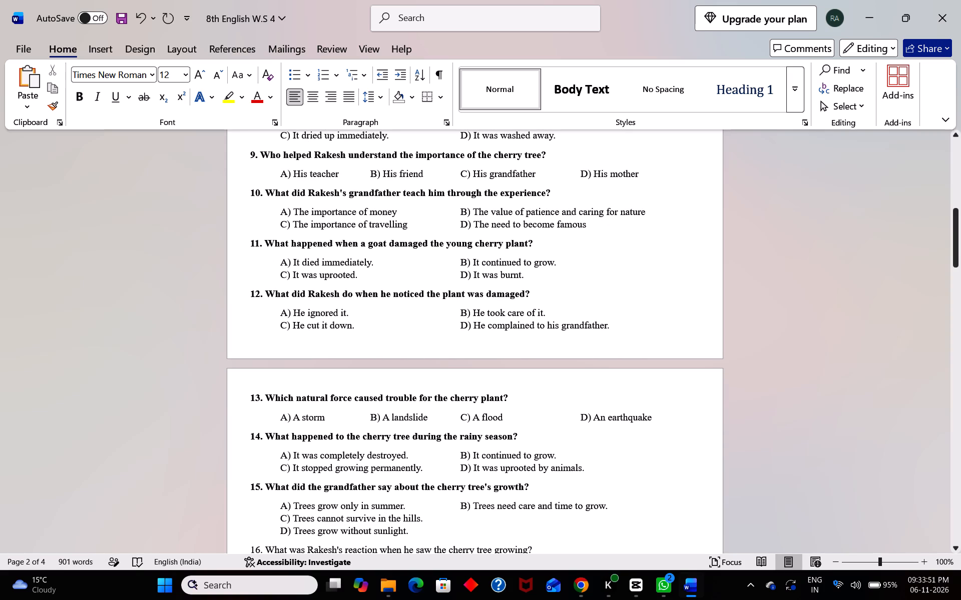
pyautogui.press('BackSpace')
pyautogui.press('Tab')
pyautogui.press('Tab')
# Make question 16, What was Rakesh's reaction when he saw the cherry tree growing?, bold.
pyautogui.press('Down')
pyautogui.press('Home')
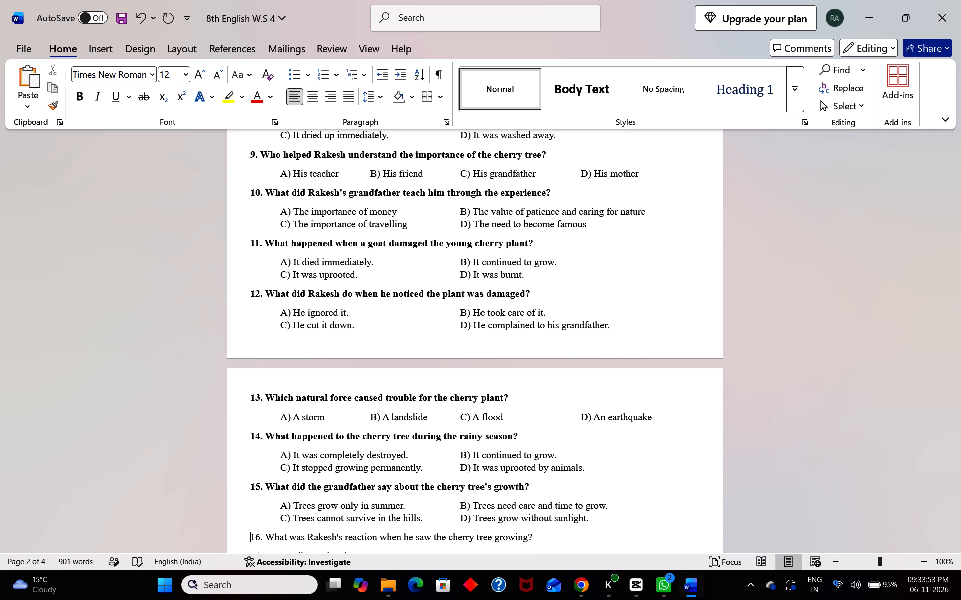
pyautogui.hotkey('shift', 'Down')
pyautogui.hotkey('ctrl', 'b')
pyautogui.press('Left')
# Indent question 16's option A by one tab stop and bring option B onto its line, three tab stops after it.
pyautogui.press('Down')
pyautogui.press('Tab')
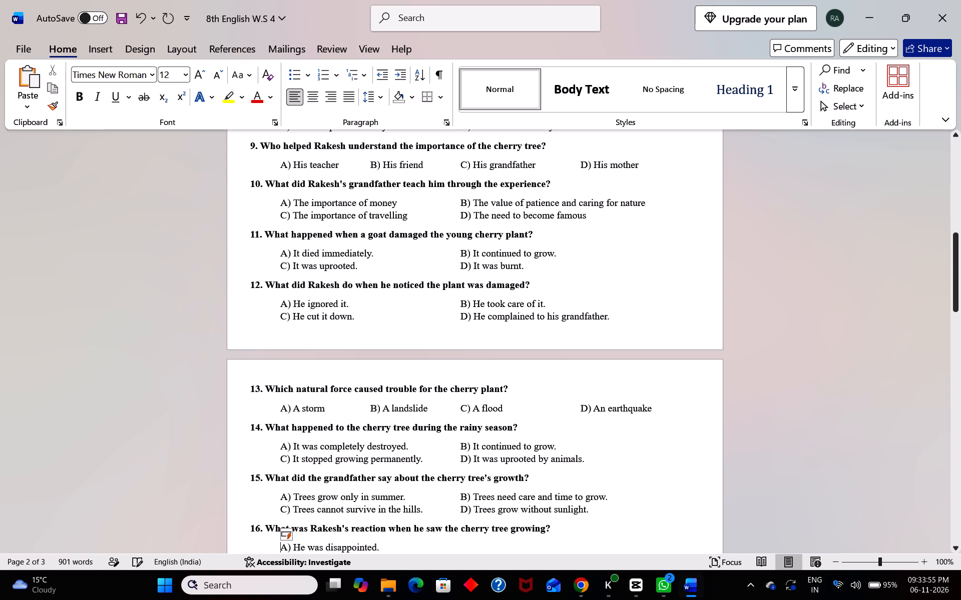
pyautogui.press('Down')
pyautogui.press('Home')
pyautogui.press('BackSpace')
pyautogui.press('Tab')
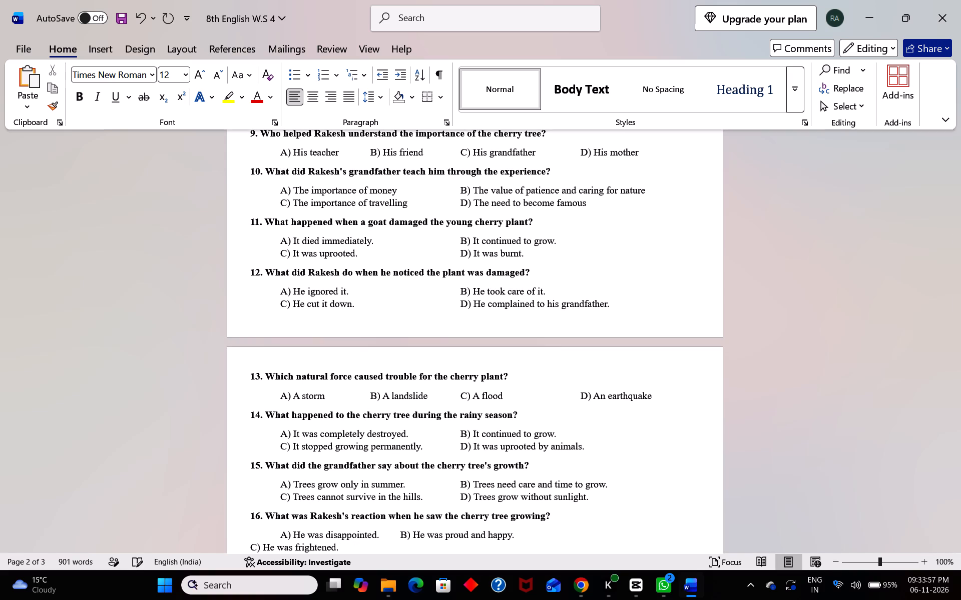
pyautogui.press('Tab')
pyautogui.press('Tab')
# Indent question 16's option C by one tab stop and join option D to its line, four tab stops after it.
pyautogui.press('Down')
pyautogui.press('Right')
pyautogui.press('Up')
pyautogui.press('Tab')
pyautogui.press('Down')
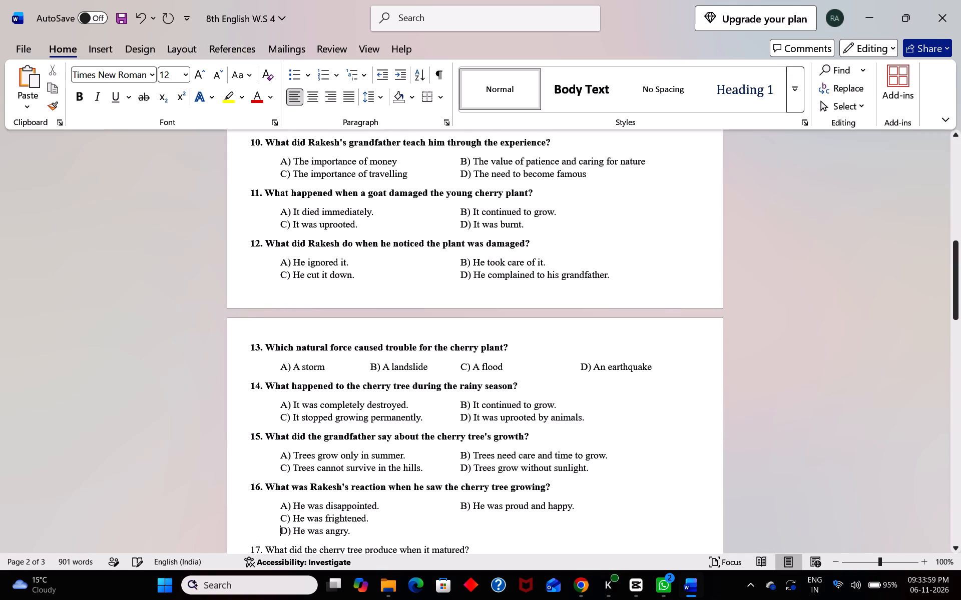
pyautogui.press('BackSpace')
pyautogui.press('Tab')
pyautogui.press('Tab')
pyautogui.press('Tab')
pyautogui.press('Tab')
# Make question 17, What did the cherry tree produce when it matured?, bold.
pyautogui.press('Down')
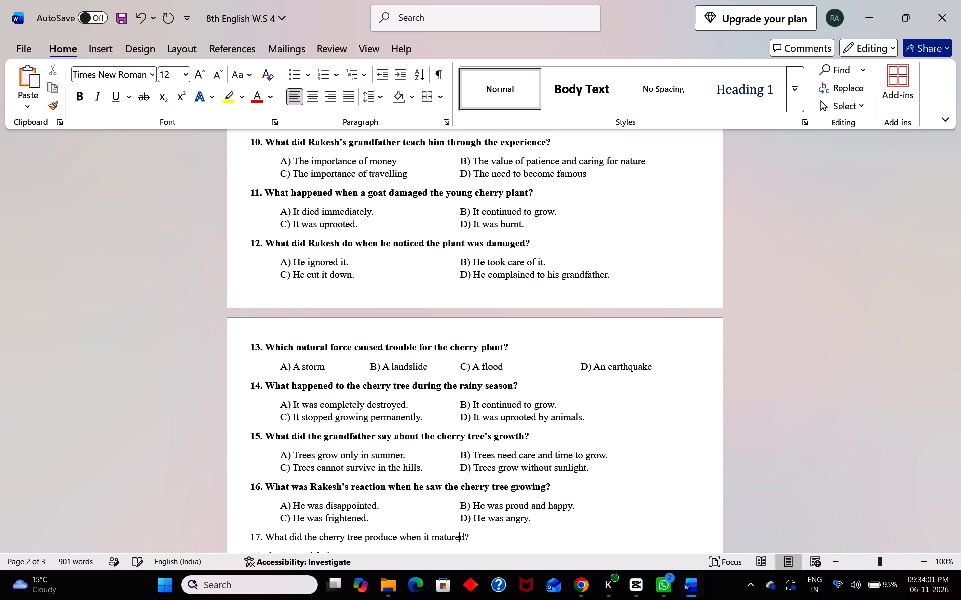
pyautogui.press('Home')
pyautogui.hotkey('shift', 'Up')
pyautogui.press('Left')
pyautogui.press('Down')
pyautogui.press('Home')
pyautogui.hotkey('shift', 'Down')
pyautogui.hotkey('ctrl', 'b')
pyautogui.press('Left')
# Indent question 17's option A by one tab stop and bring option B onto its line, one tab stop after it.
pyautogui.press('Down')
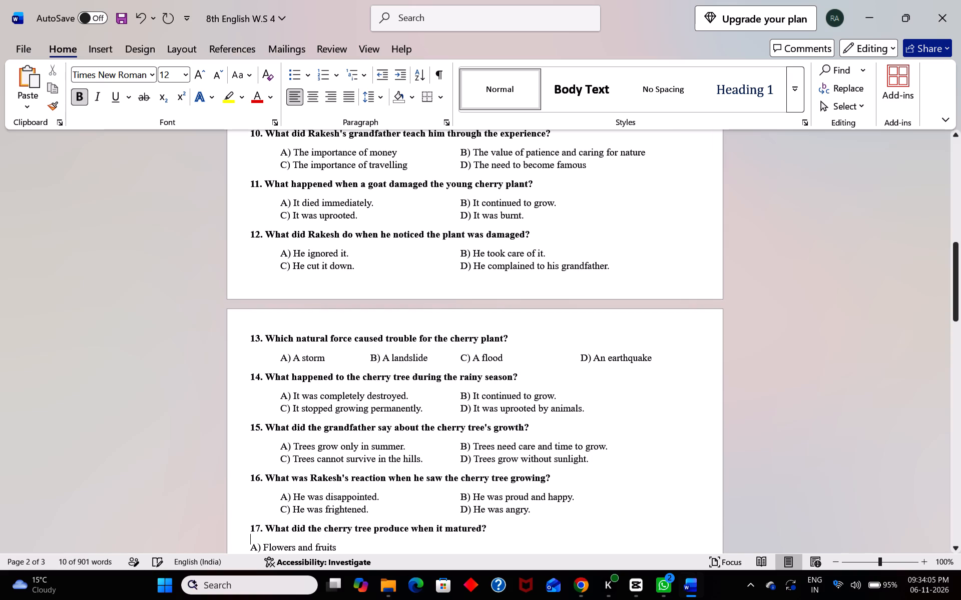
pyautogui.press('Tab')
pyautogui.press('Down')
pyautogui.press('Home')
pyautogui.press('BackSpace')
pyautogui.press('Tab')
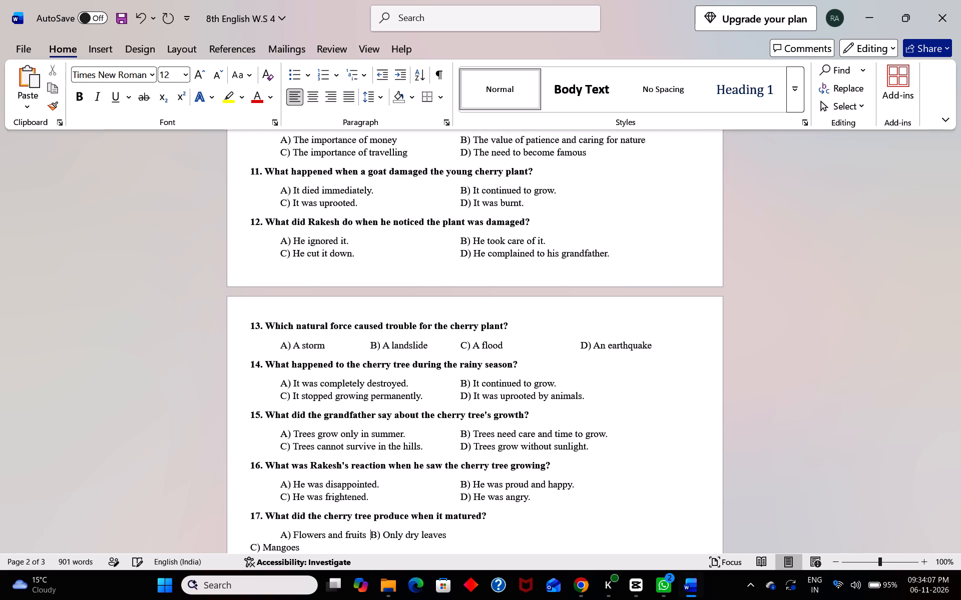
pyautogui.press('Tab')
pyautogui.press('Tab')
pyautogui.press('BackSpace')
pyautogui.press('BackSpace')
pyautogui.press('BackSpace')
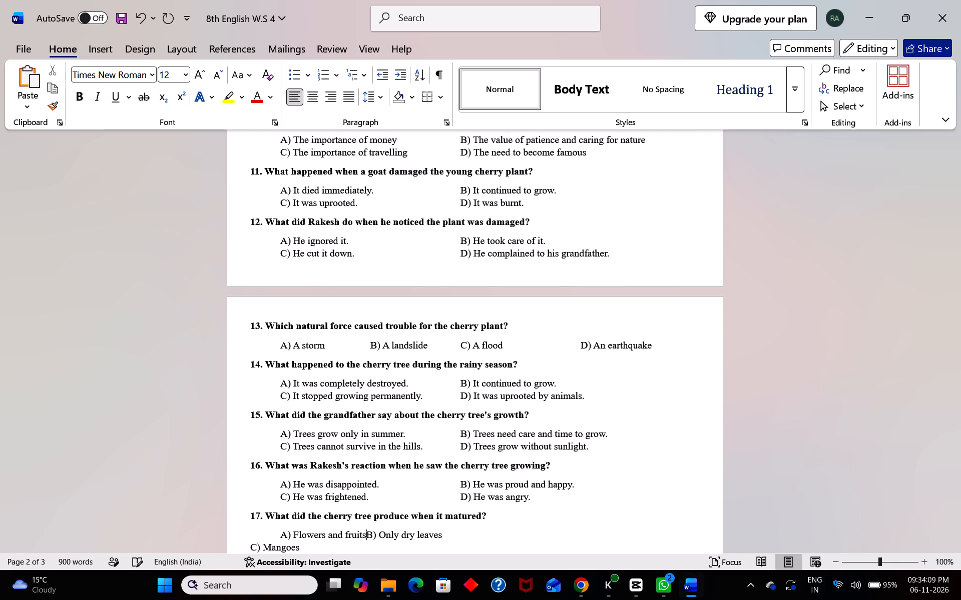
pyautogui.press('Tab')
# Bring question 17's options C and D onto the same line, one tab stop before C and three before D.
pyautogui.press('Down')
pyautogui.press('Right')
pyautogui.press('Up')
pyautogui.press('BackSpace')
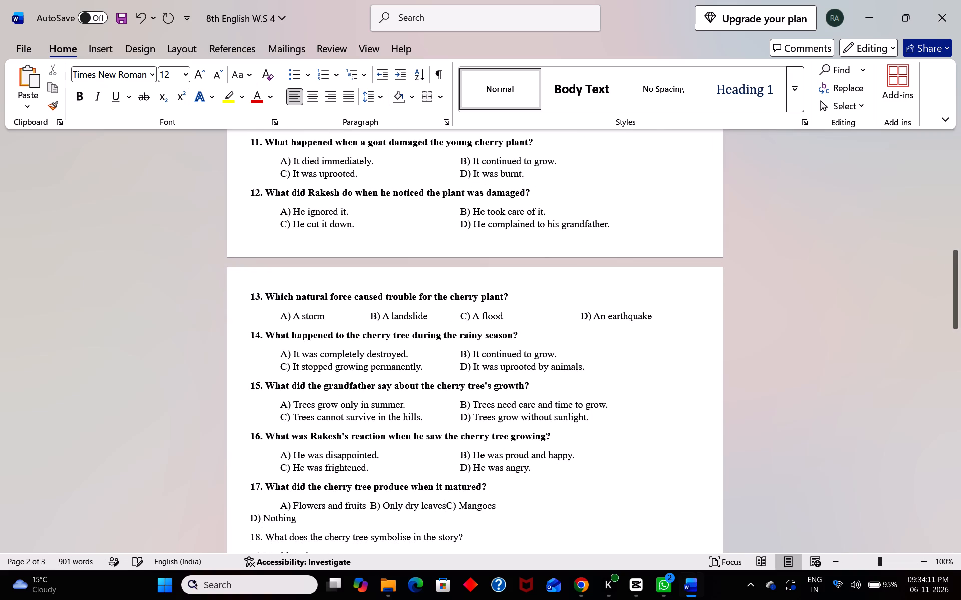
pyautogui.press('Tab')
pyautogui.press('Down')
pyautogui.press('Right')
pyautogui.press('Up')
pyautogui.press('BackSpace')
pyautogui.press('Tab')
pyautogui.press('Tab')
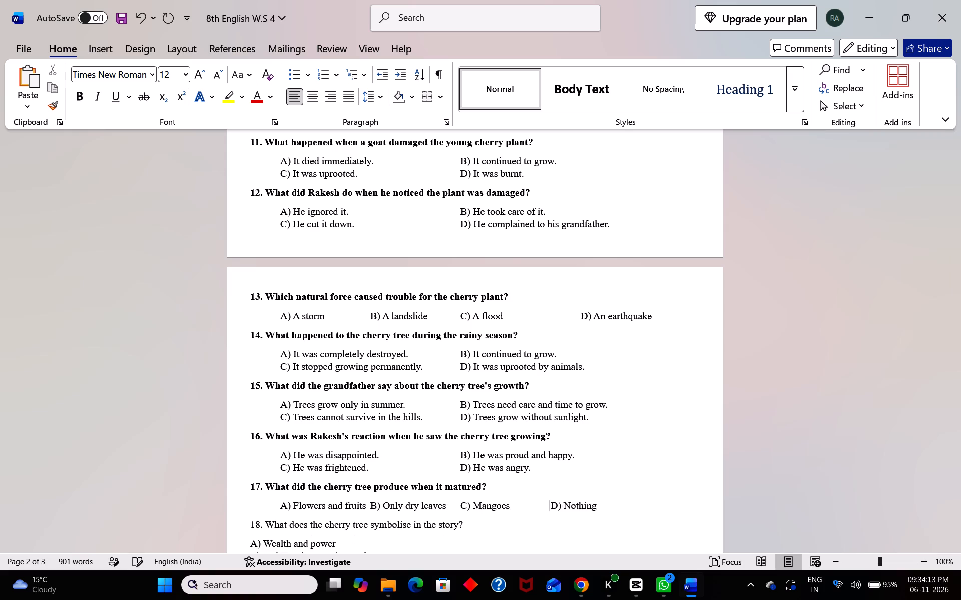
pyautogui.press('Tab')
# Make question 18, What does the cherry tree symbolise in the story?, bold.
pyautogui.press('Down')
pyautogui.press('Right')
pyautogui.press('Up')
pyautogui.hotkey('shift', 'Down')
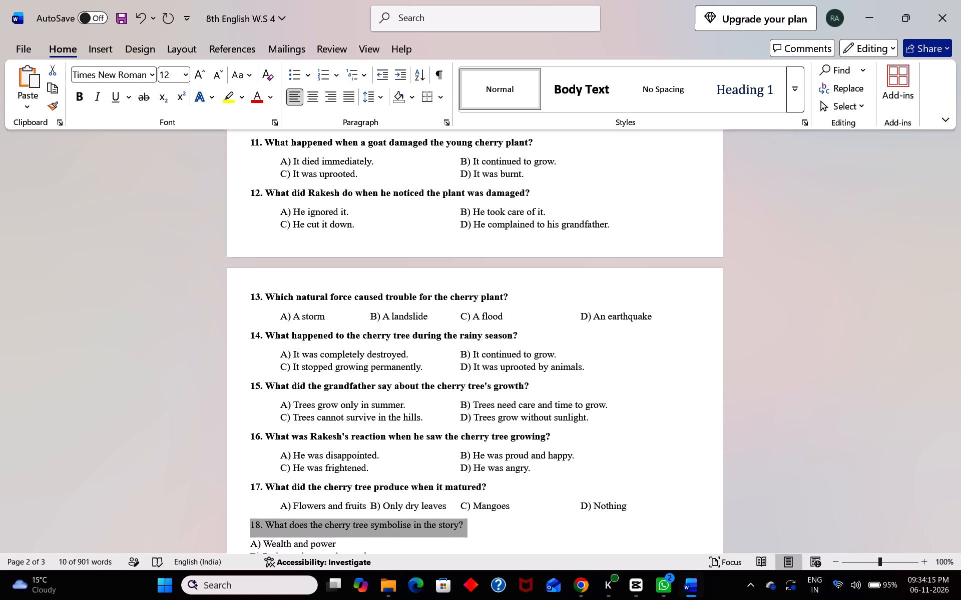
pyautogui.hotkey('ctrl', 'b')
pyautogui.press('Left')
# Indent question 18's option A by one tab stop and bring option B onto its line, four tab stops after it.
pyautogui.press('Down')
pyautogui.press('Tab')
pyautogui.press('Down')
pyautogui.press('Home')
pyautogui.press('BackSpace')
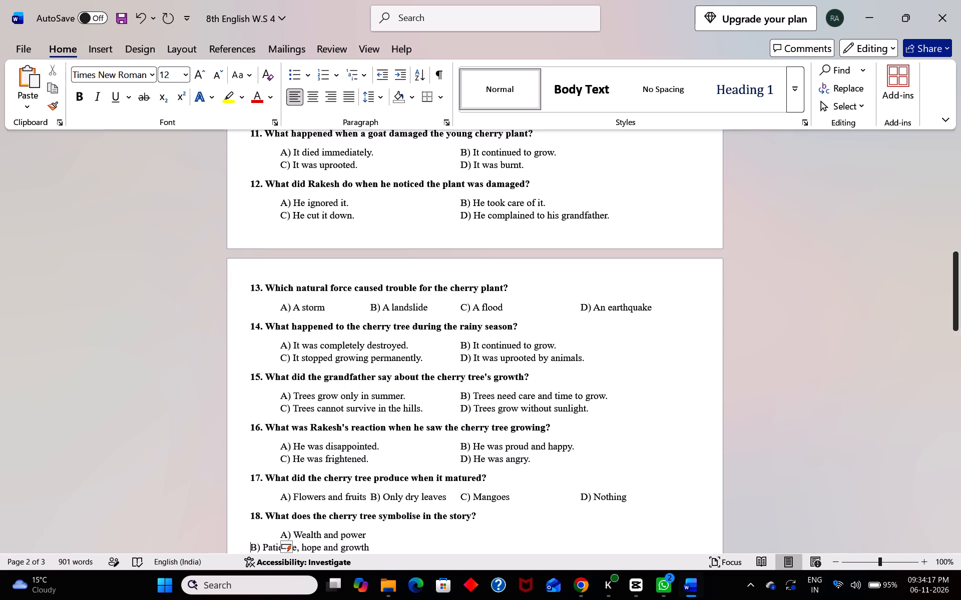
pyautogui.press('Tab')
pyautogui.press('Down')
pyautogui.press('Right')
pyautogui.press('Up')
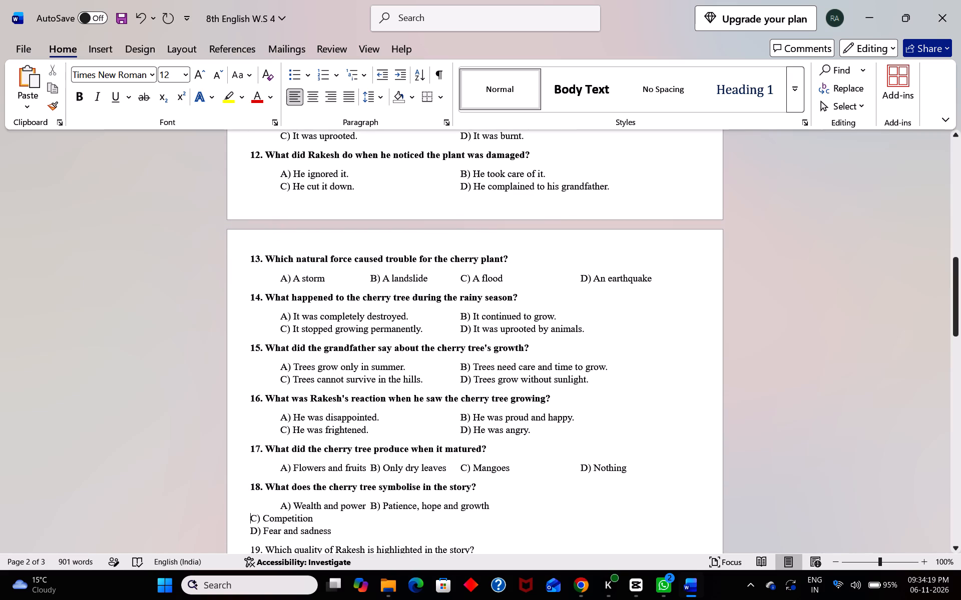
pyautogui.hotkey('ctrl', 'z')
pyautogui.press('Tab')
pyautogui.press('Tab')
pyautogui.press('Tab')
pyautogui.press('Tab')
# Indent question 18's option C by one tab stop and bring option D onto its line, four tab stops after it.
pyautogui.press('Down')
pyautogui.press('Right')
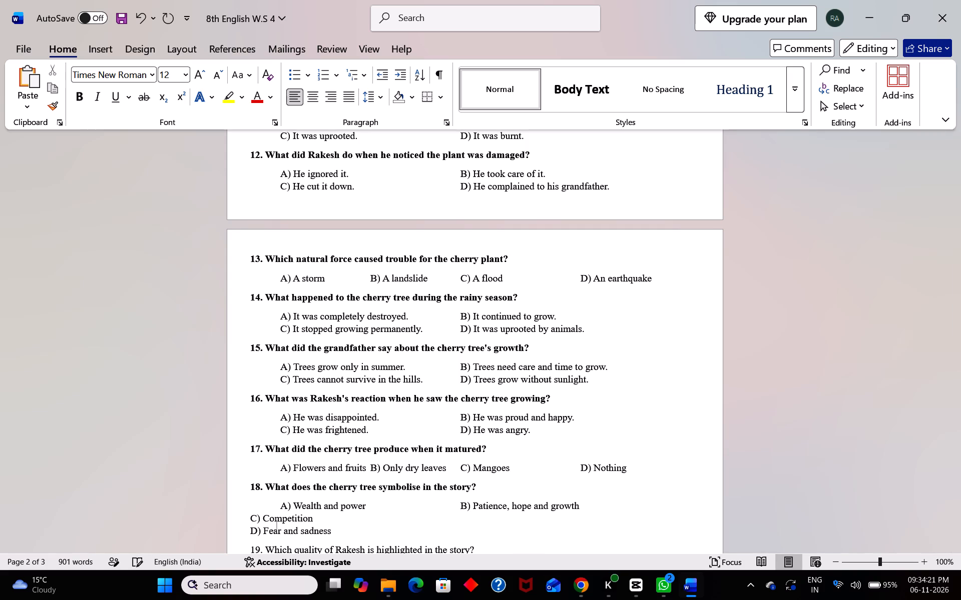
pyautogui.press('Up')
pyautogui.press('Tab')
pyautogui.press('Down')
pyautogui.press('BackSpace')
pyautogui.press('Tab')
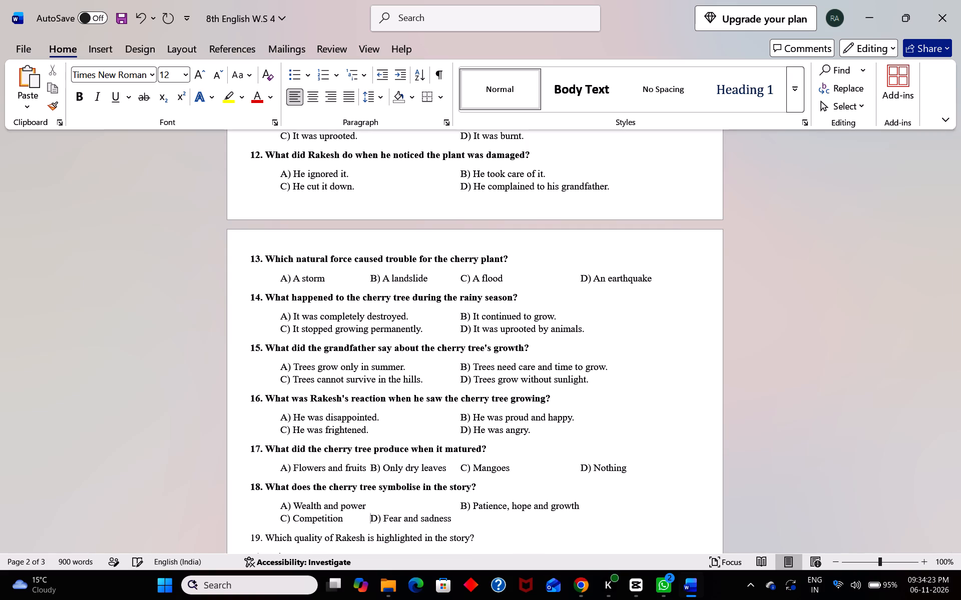
pyautogui.press('Tab')
pyautogui.press('Tab')
pyautogui.press('Tab')
# Add one more tab stop before question 17's option B, Only dry leaves.
pyautogui.press('Up')
pyautogui.press('Up')
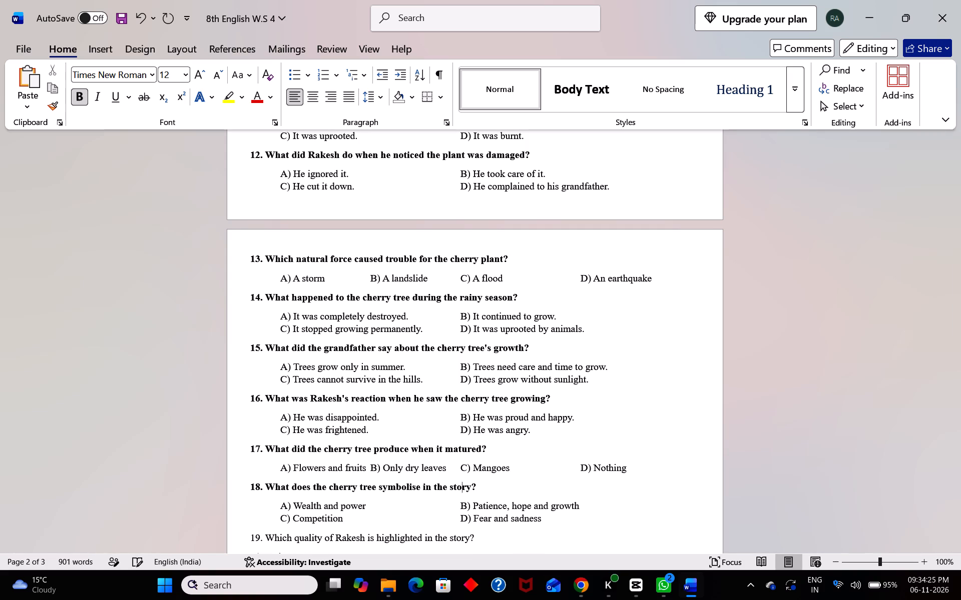
pyautogui.press('Up')
pyautogui.press('Left')
pyautogui.press('Left')
pyautogui.press('Left')
pyautogui.press('Left')
pyautogui.press('Left')
pyautogui.press('Left')
pyautogui.press('Left')
pyautogui.press('Left')
pyautogui.press('Left')
pyautogui.press('Left')
pyautogui.press('Left')
pyautogui.press('Left')
pyautogui.press('Left')
pyautogui.press('Left')
pyautogui.press('Left')
pyautogui.press('Left')
pyautogui.press('Left')
pyautogui.press('Left')
pyautogui.press('Left')
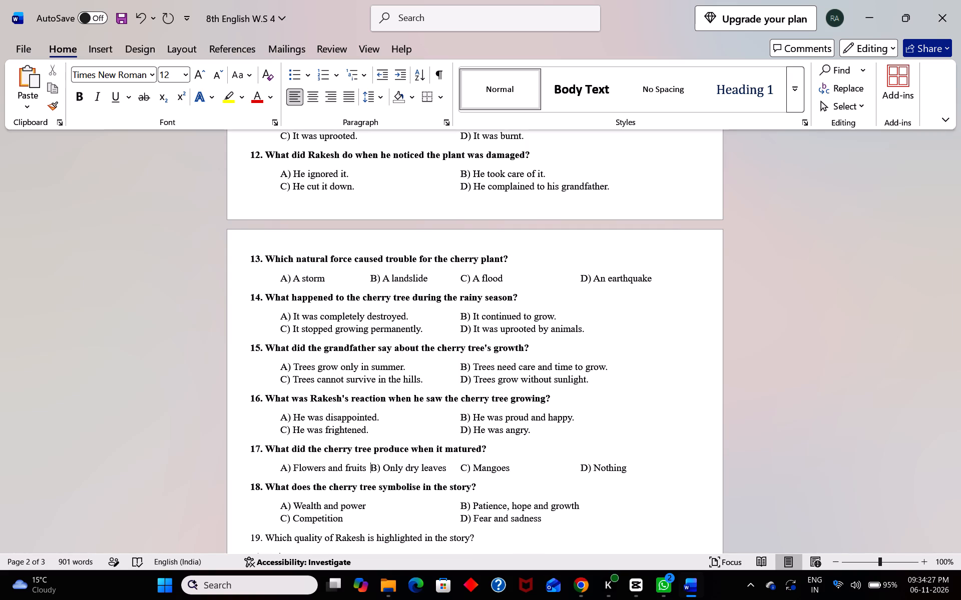
pyautogui.press('Tab')
# Remove one tab stop before question 17's option D, Nothing.
pyautogui.press('Right')
pyautogui.press('Right')
pyautogui.press('Right')
pyautogui.press('Right')
pyautogui.press('Right')
pyautogui.press('Right')
pyautogui.press('Right')
pyautogui.press('Right')
pyautogui.press('Right')
pyautogui.press('Right')
pyautogui.press('Right')
pyautogui.press('Right')
pyautogui.press('Right')
pyautogui.press('Right')
pyautogui.press('Right')
pyautogui.press('Right')
pyautogui.press('Right')
pyautogui.press('Right')
pyautogui.press('Right')
pyautogui.press('Right')
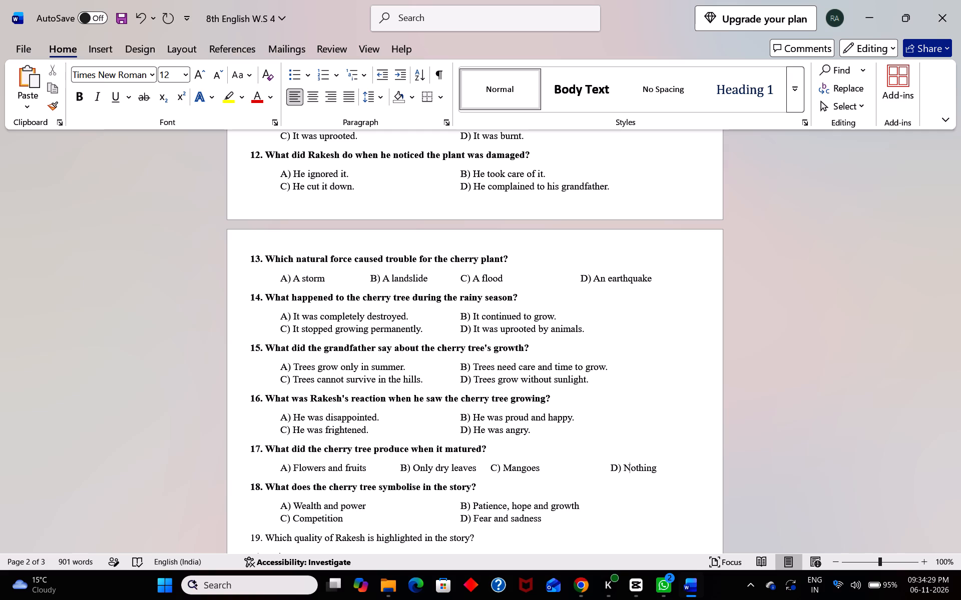
pyautogui.press('Left')
pyautogui.press('Left')
pyautogui.press('Left')
pyautogui.press('Left')
pyautogui.press('BackSpace')
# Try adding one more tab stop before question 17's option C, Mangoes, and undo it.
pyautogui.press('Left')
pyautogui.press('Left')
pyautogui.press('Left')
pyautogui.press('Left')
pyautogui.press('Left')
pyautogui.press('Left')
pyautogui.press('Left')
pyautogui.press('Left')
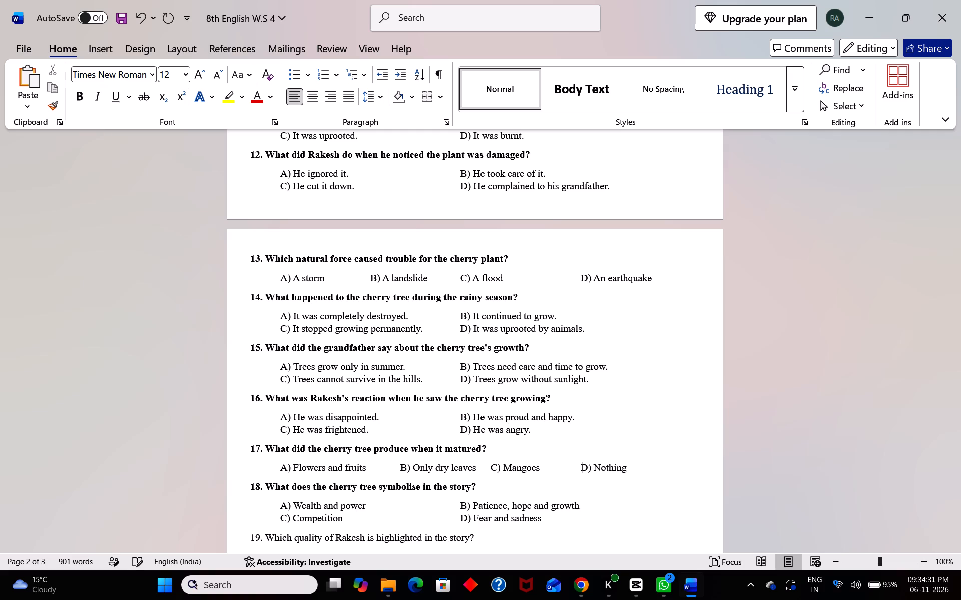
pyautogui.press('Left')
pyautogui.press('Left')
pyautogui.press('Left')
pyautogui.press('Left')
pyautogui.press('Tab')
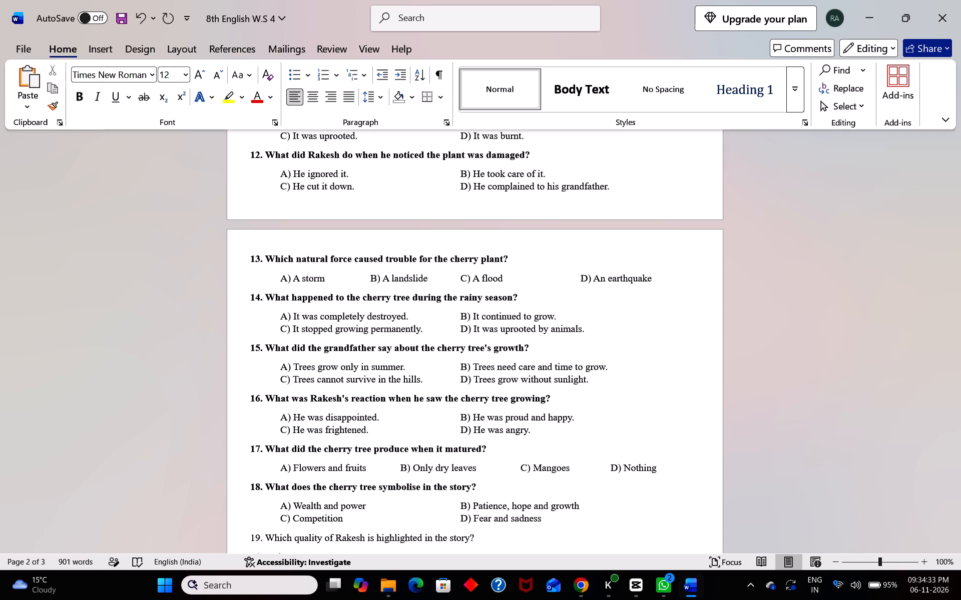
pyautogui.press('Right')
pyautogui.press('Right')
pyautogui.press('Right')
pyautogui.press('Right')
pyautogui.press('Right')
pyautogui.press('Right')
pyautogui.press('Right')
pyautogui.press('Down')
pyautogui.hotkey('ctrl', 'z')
# Make question 19, Which quality of Rakesh is highlighted in the story?, bold.
pyautogui.press('Down')
pyautogui.press('Down')
pyautogui.press('Down')
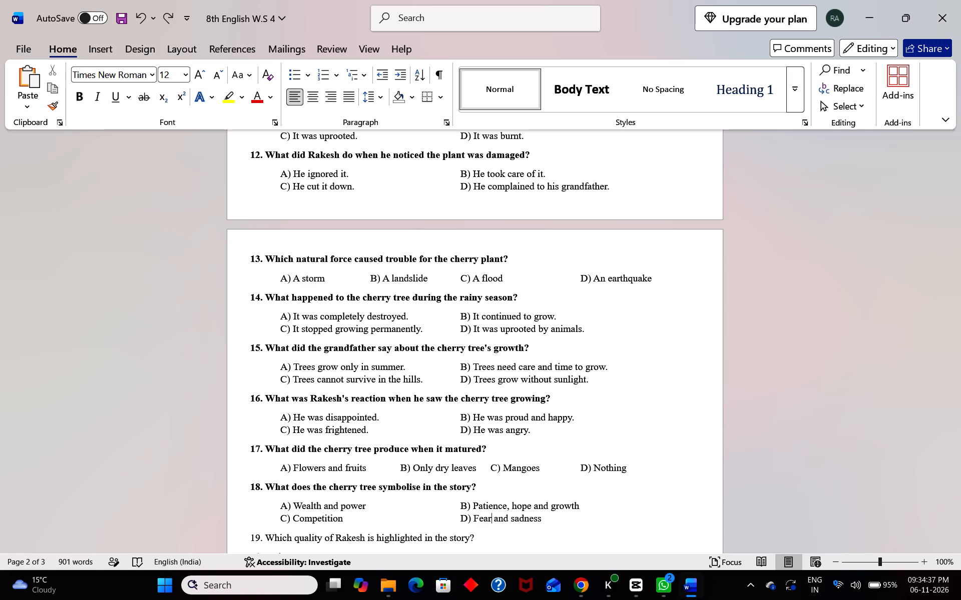
pyautogui.press('Down')
pyautogui.press('Down')
pyautogui.press('Right')
pyautogui.press('Up')
pyautogui.hotkey('shift', 'Down')
pyautogui.press('Up')
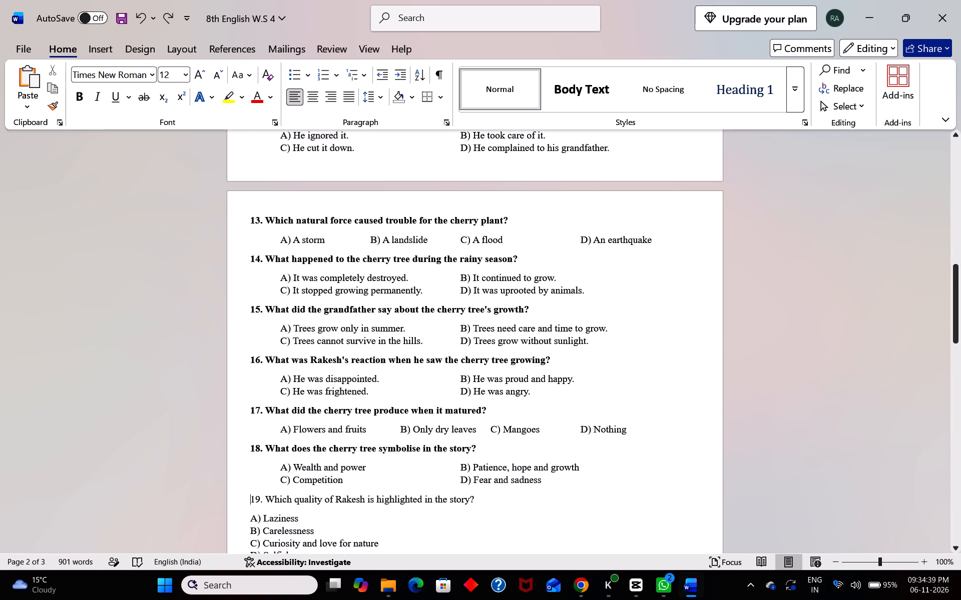
pyautogui.hotkey('shift', 'Down')
pyautogui.hotkey('ctrl', 'b')
# Indent question 19's option A by one tab stop and bring option B onto its line, two tab stops after it.
pyautogui.press('Left')
pyautogui.press('Down')
pyautogui.press('Tab')
pyautogui.press('Down')
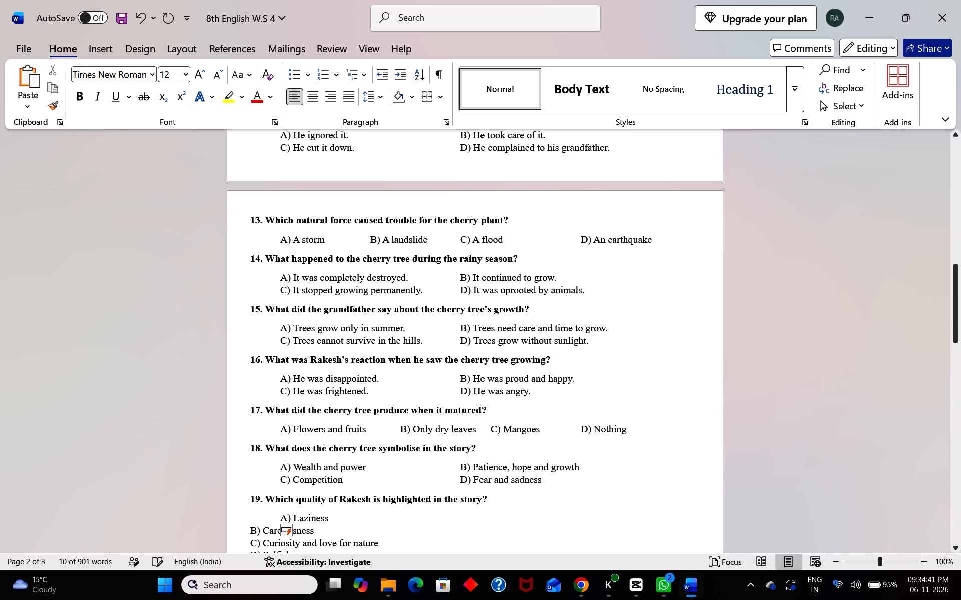
pyautogui.press('Down')
pyautogui.press('Up')
pyautogui.press('Home')
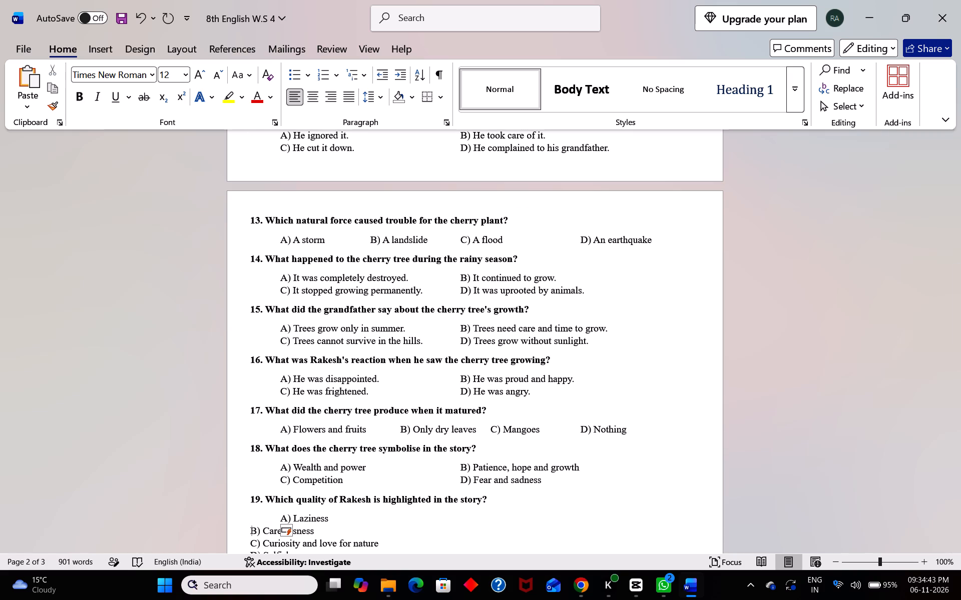
pyautogui.press('Home')
pyautogui.press('BackSpace')
pyautogui.press('Tab')
pyautogui.press('Tab')
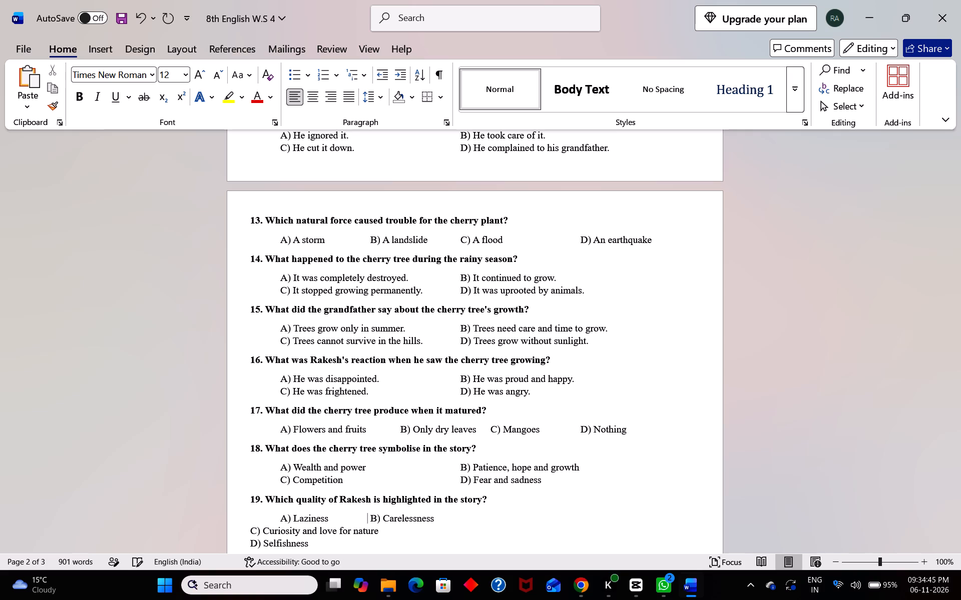
# Bring question 19's options C and D onto the same line, with one tab stop before each.
pyautogui.press('Down')
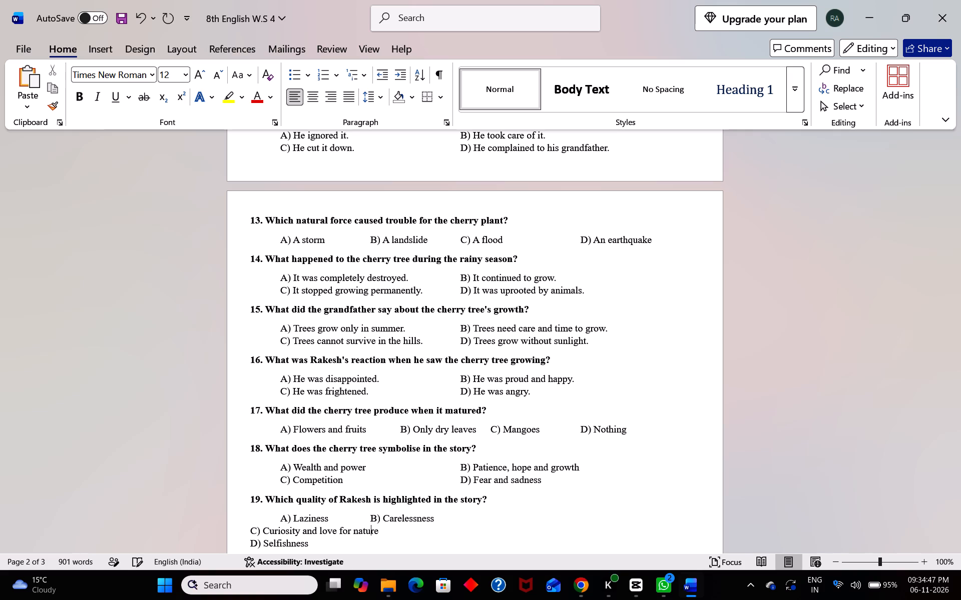
pyautogui.press('Home')
pyautogui.press('BackSpace')
pyautogui.press('Tab')
pyautogui.press('Down')
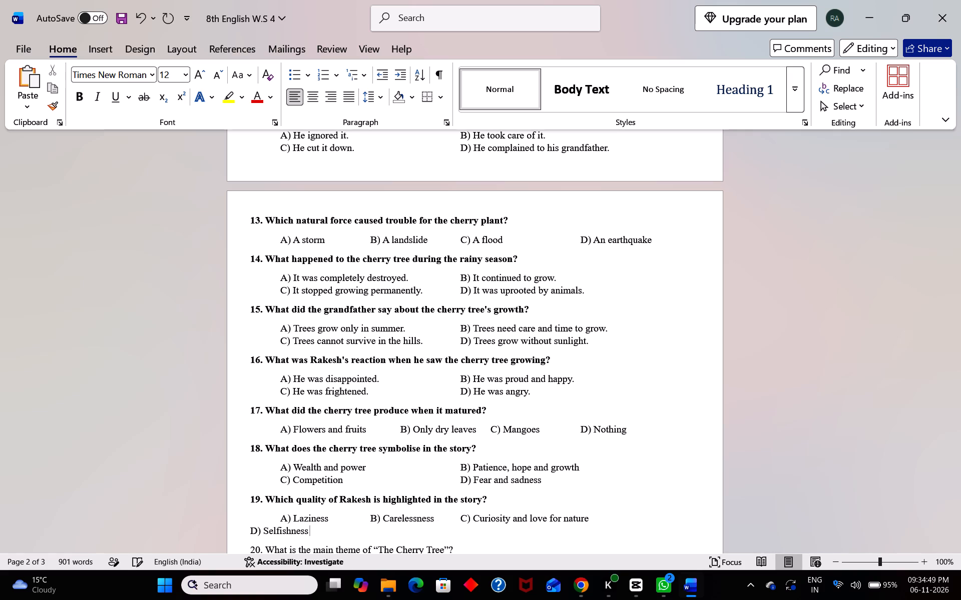
pyautogui.press('Home')
pyautogui.press('BackSpace')
pyautogui.press('Tab')
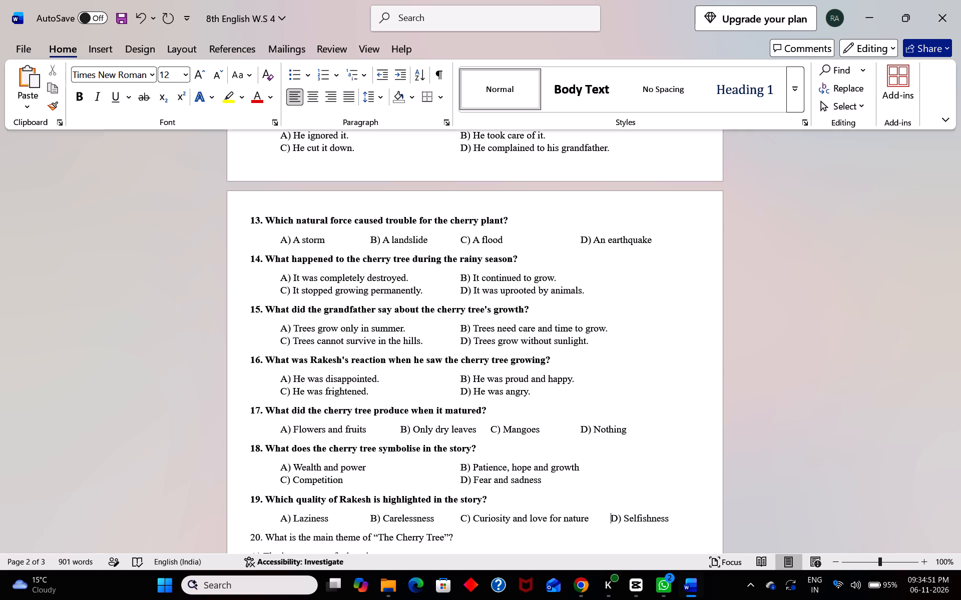
# Make question 20, What is the main theme of “The Cherry Tree”?, bold.
pyautogui.press('Up')
pyautogui.press('Up')
pyautogui.press('Up')
pyautogui.press('Down')
pyautogui.press('Down')
pyautogui.press('Down')
pyautogui.press('Down')
pyautogui.press('Down')
pyautogui.press('Right')
pyautogui.press('Up')
pyautogui.press('Up')
pyautogui.hotkey('shift', 'Down')
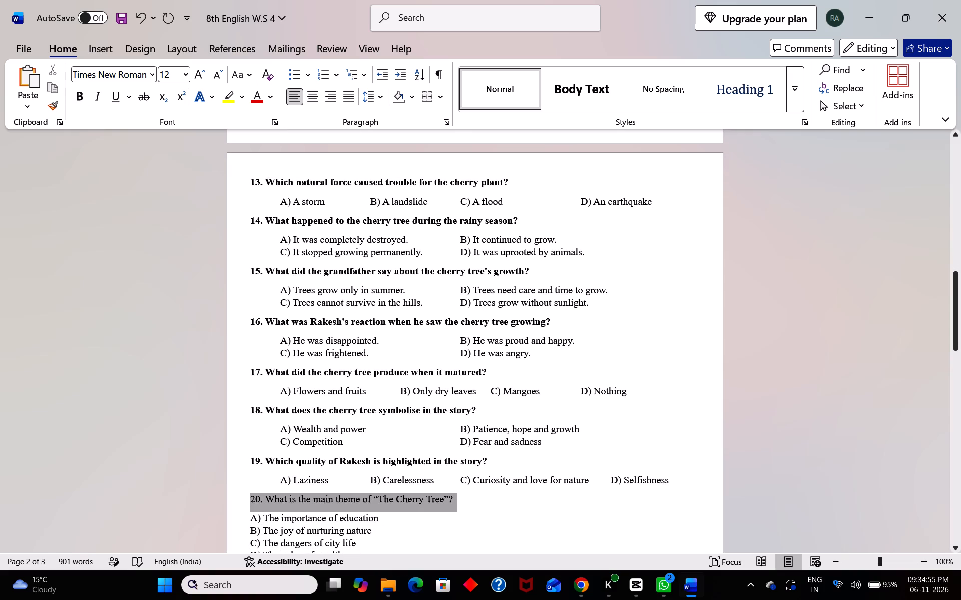
pyautogui.hotkey('ctrl', 'b')
# Indent question 20's option A by one tab stop and join option B directly onto its line.
pyautogui.press('Left')
pyautogui.press('Down')
pyautogui.press('Tab')
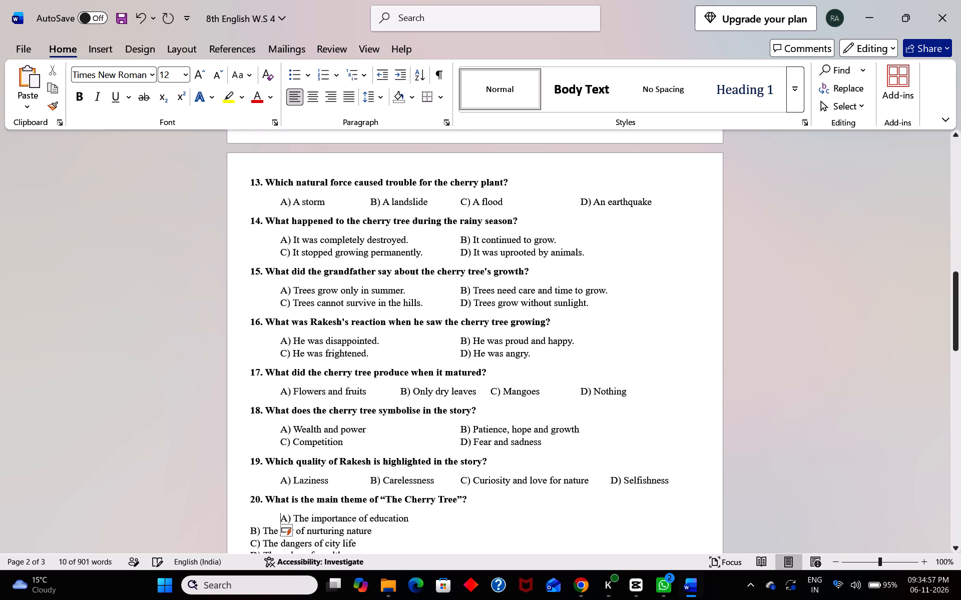
pyautogui.press('Down')
pyautogui.press('Home')
pyautogui.press('BackSpace')
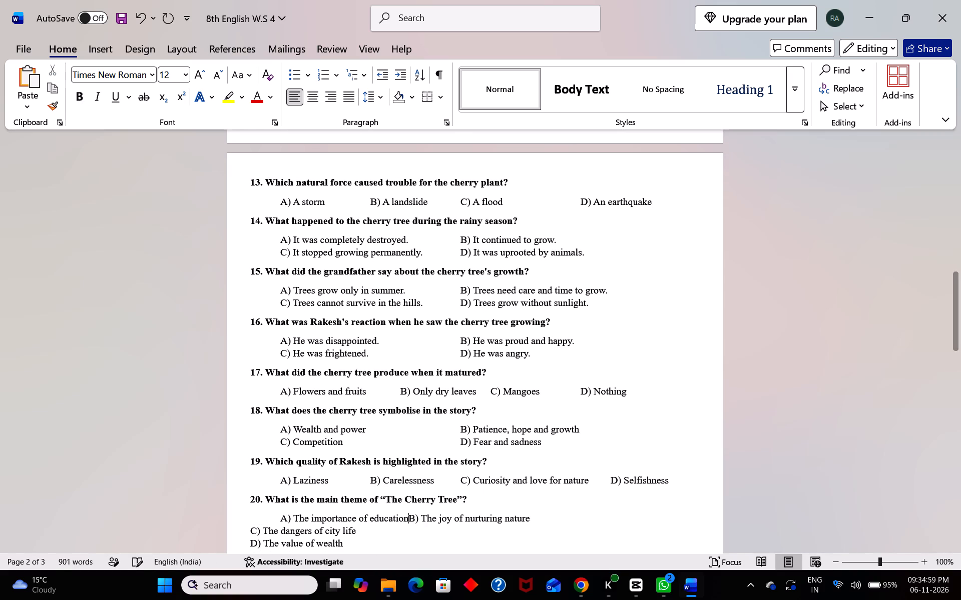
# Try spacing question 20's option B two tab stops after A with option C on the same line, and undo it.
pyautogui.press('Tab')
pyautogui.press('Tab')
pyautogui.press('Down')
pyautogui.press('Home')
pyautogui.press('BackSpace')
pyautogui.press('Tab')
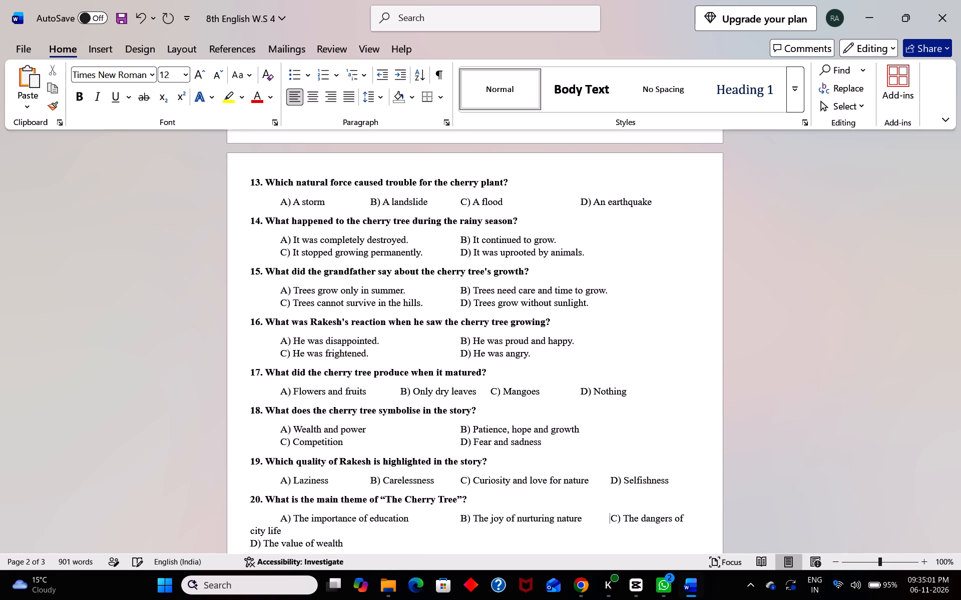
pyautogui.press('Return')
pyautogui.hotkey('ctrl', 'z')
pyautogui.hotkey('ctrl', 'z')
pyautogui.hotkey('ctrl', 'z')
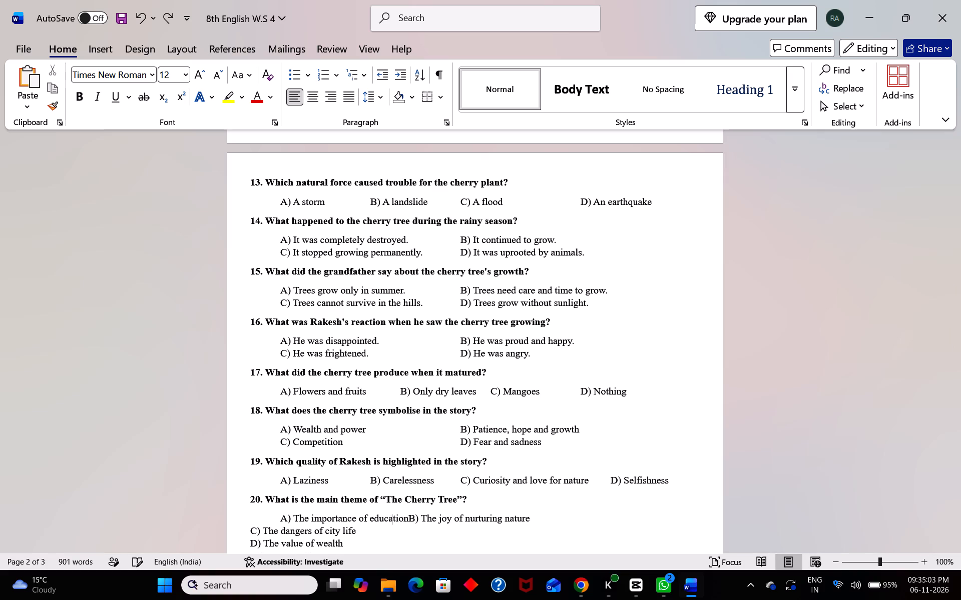
# Space question 20's option B two tab stops after A, and form a second indented line with D three tab stops after C.
pyautogui.press('Tab')
pyautogui.press('Tab')
pyautogui.press('Down')
pyautogui.press('Right')
pyautogui.press('Up')
pyautogui.press('Tab')
pyautogui.press('Down')
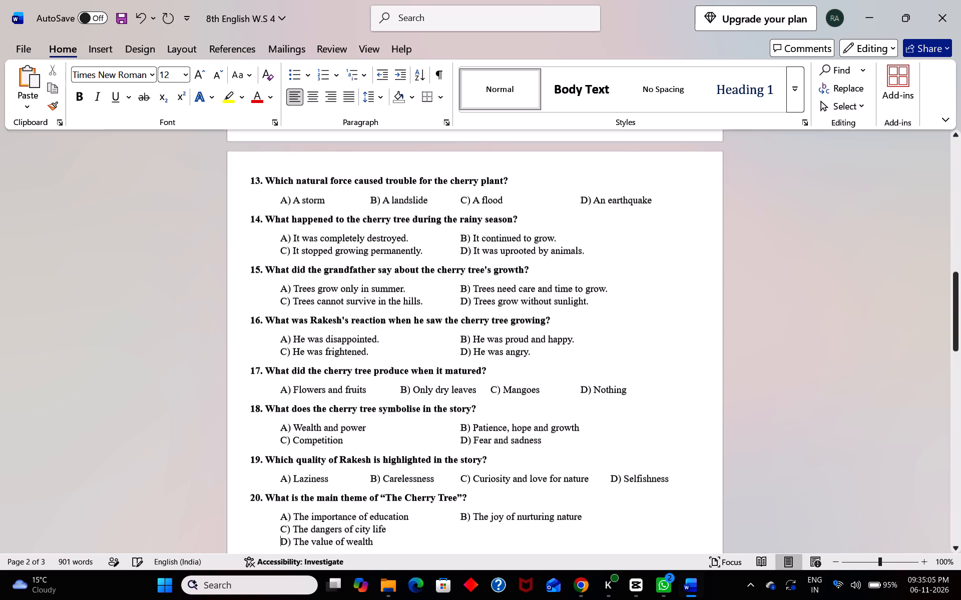
pyautogui.press('BackSpace')
pyautogui.press('Tab')
pyautogui.press('Tab')
pyautogui.press('Tab')
# Delete the heading “Section B – Understanding and Inference” between questions 20 and 21.
pyautogui.press('Down')
pyautogui.press('Right')
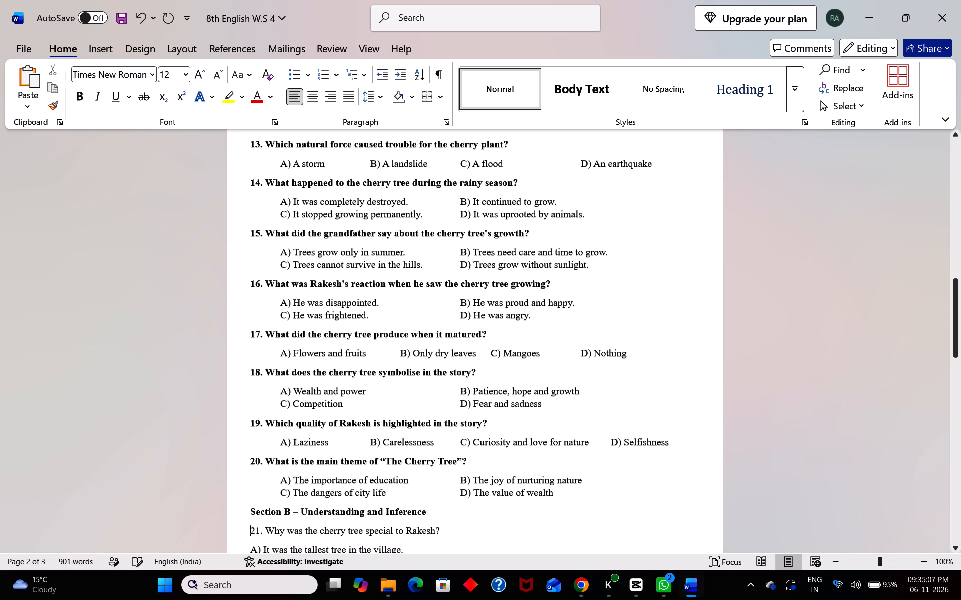
pyautogui.press('Up')
pyautogui.hotkey('shift', 'Down')
pyautogui.press('End')
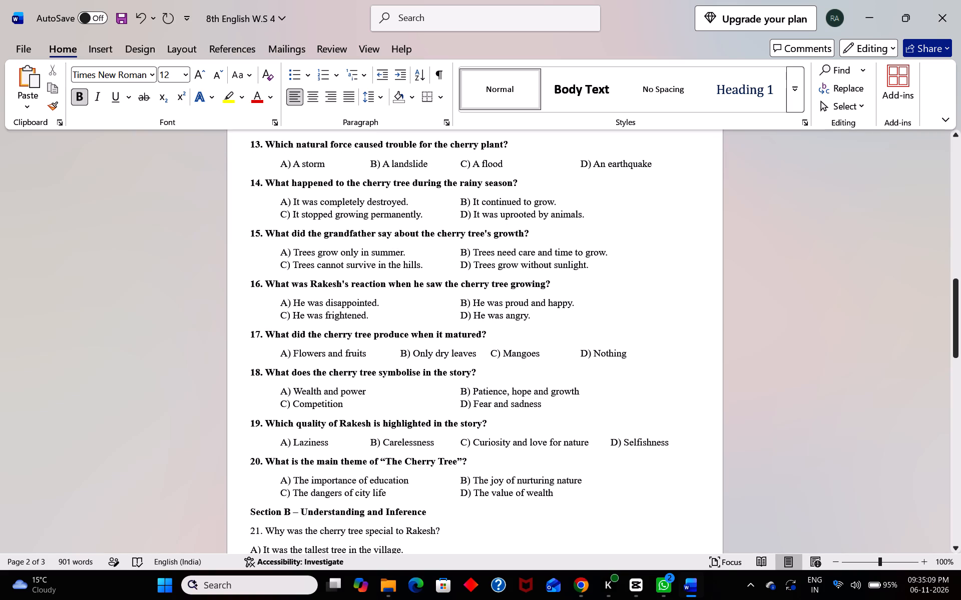
pyautogui.press('Right')
pyautogui.press('Up')
pyautogui.hotkey('shift', 'Down')
pyautogui.press('Delete')
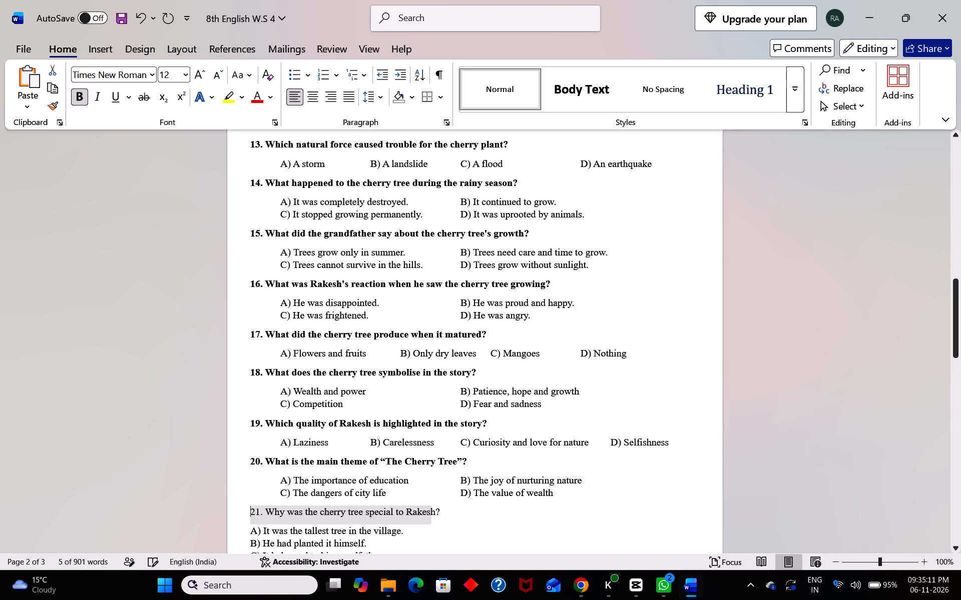
# Make question 21, Why was the cherry tree special to Rakesh?, bold.
pyautogui.hotkey('shift', 'Down')
pyautogui.hotkey('ctrl', 'b')
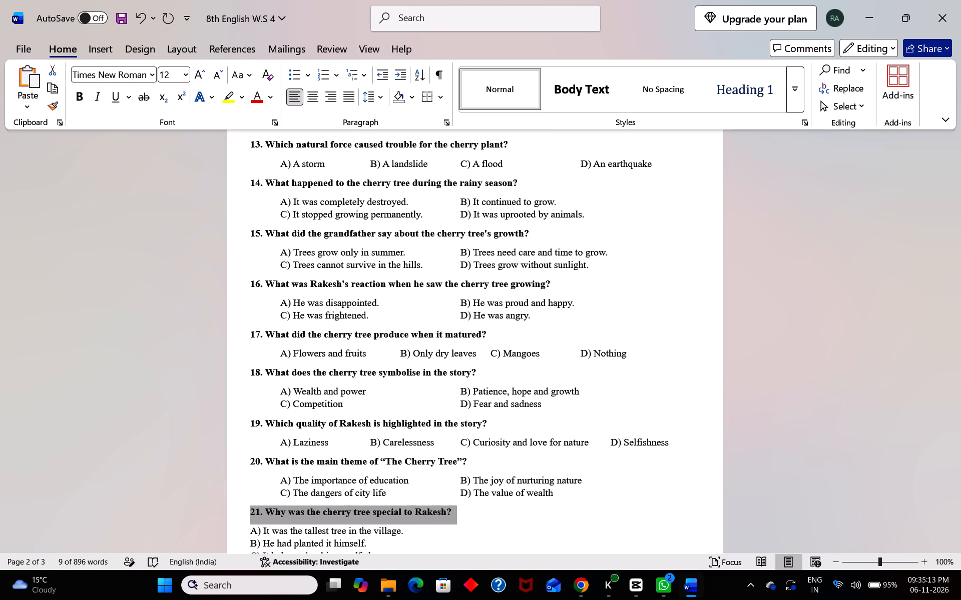
pyautogui.press('Left')
# Indent question 21's option A by one tab stop and bring option B onto its line, one tab stop after it.
pyautogui.press('Down')
pyautogui.press('Tab')
pyautogui.press('Down')
pyautogui.press('Home')
pyautogui.press('BackSpace')
pyautogui.press('Tab')
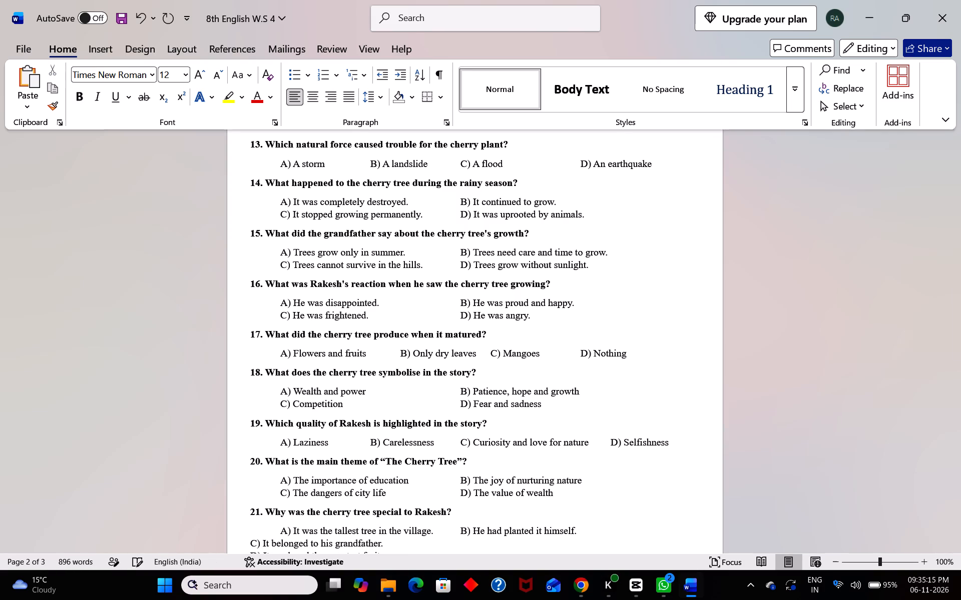
pyautogui.press('Down')
pyautogui.press('Right')
pyautogui.press('Up')
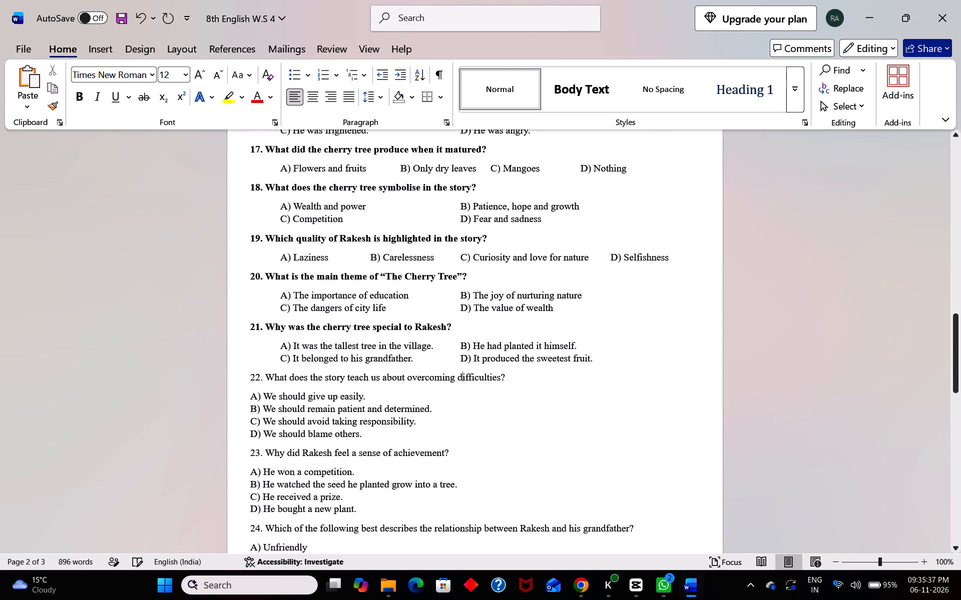
pyautogui.press('Home')
pyautogui.hotkey('shift', 'Down')
pyautogui.hotkey('ctrl', 'b')
pyautogui.press('Left')
# Indent question 22's option A by one tab stop and bring option B onto its line, three tab stops after it.
pyautogui.press('Down')
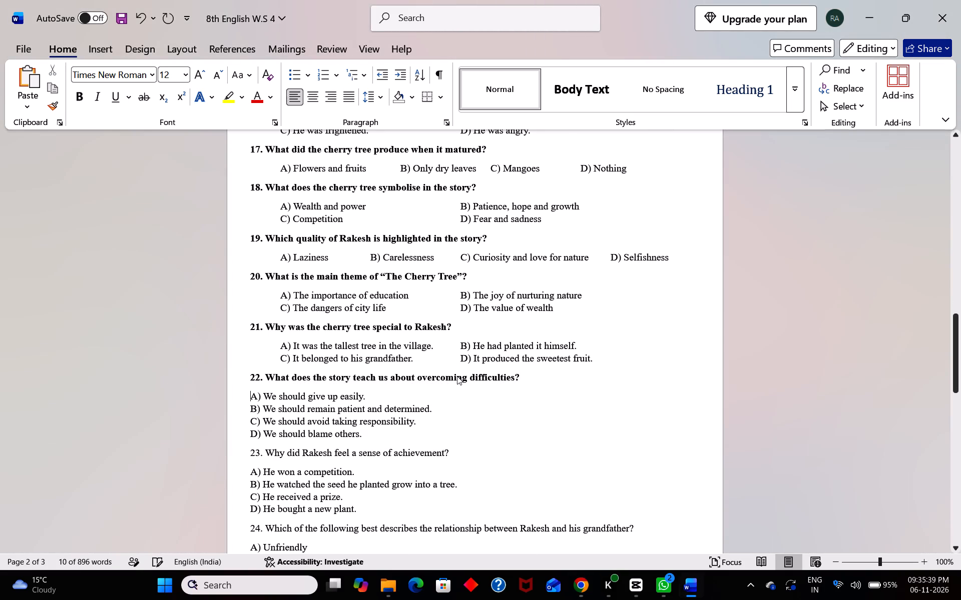
pyautogui.press('Tab')
pyautogui.press('Down')
pyautogui.press('Home')
pyautogui.press('BackSpace')
pyautogui.press('Tab')
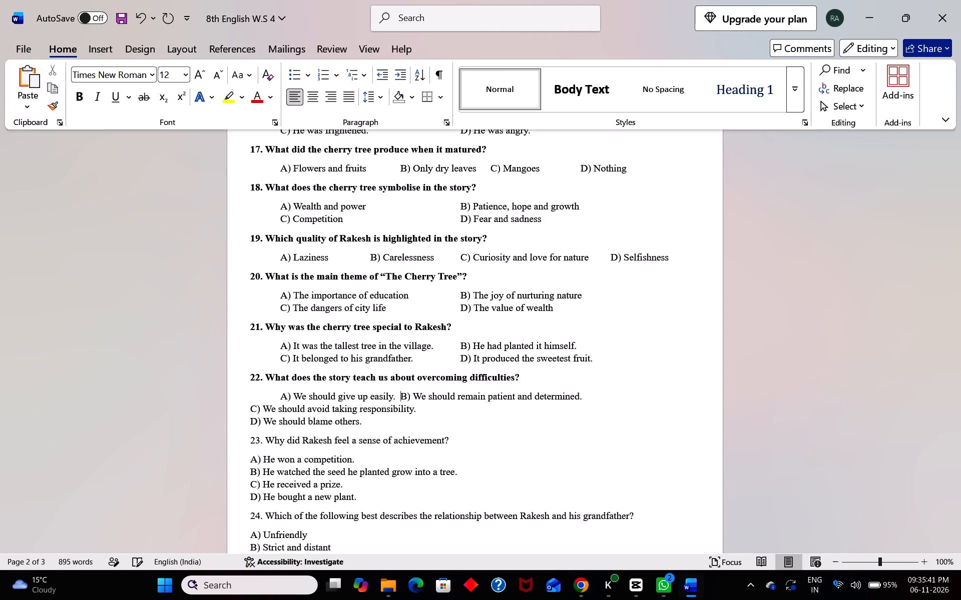
pyautogui.press('Tab')
pyautogui.press('Tab')
pyautogui.press('Tab')
pyautogui.press('BackSpace')
# Indent question 22's option C by one tab stop and bring option D onto its line, one tab stop after it.
pyautogui.press('Down')
pyautogui.press('Right')
pyautogui.press('Up')
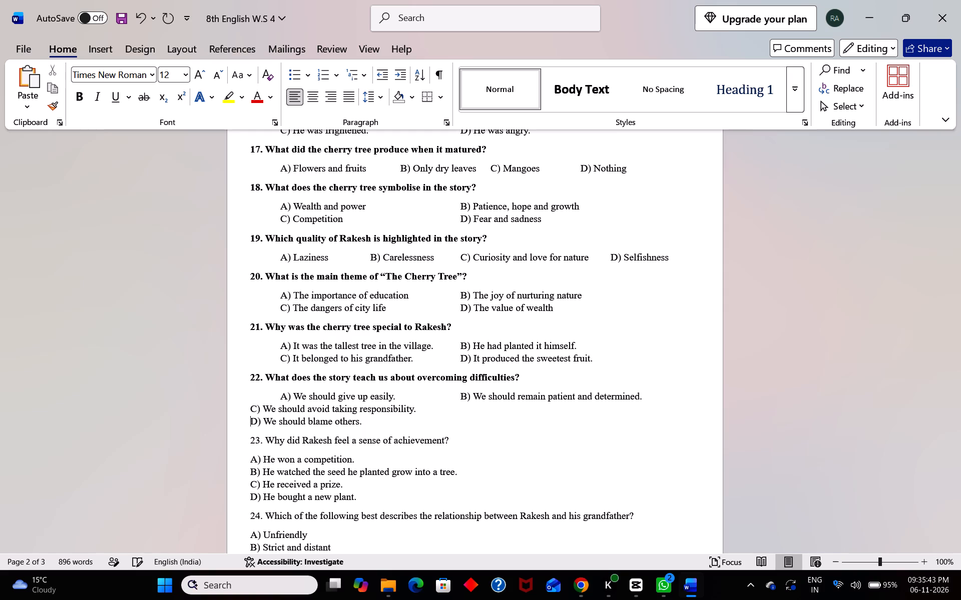
pyautogui.press('Tab')
pyautogui.press('Down')
pyautogui.press('BackSpace')
pyautogui.press('Tab')
# Make question 23, Why did Rakesh feel a sense of achievement?, bold.
pyautogui.press('Down')
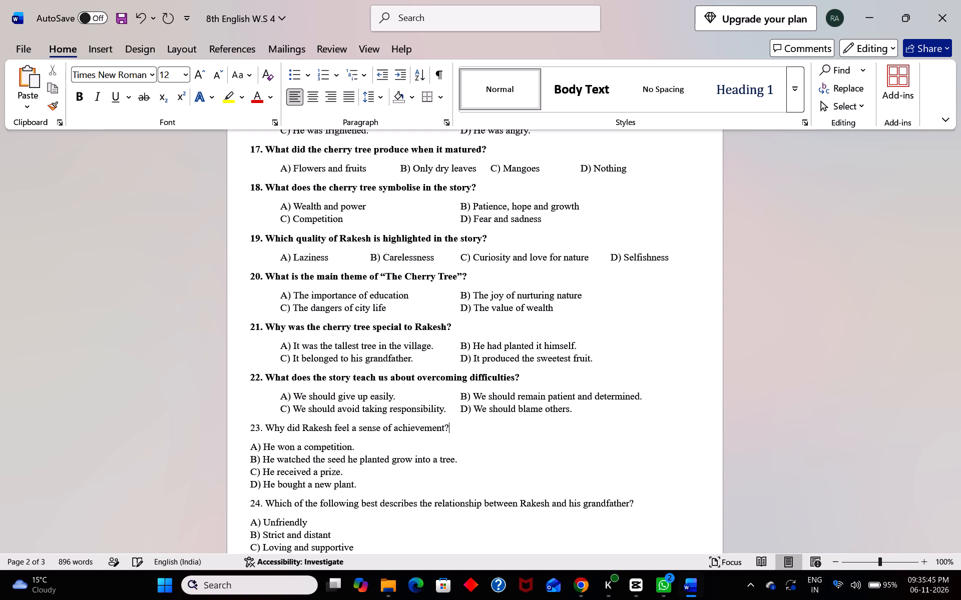
pyautogui.press('Right')
pyautogui.press('Up')
pyautogui.hotkey('shift', 'Down')
pyautogui.hotkey('ctrl', 'b')
pyautogui.press('Left')
# Indent question 23's option A by one tab stop and bring option B onto its line, three tab stops after it.
pyautogui.press('Down')
pyautogui.press('Tab')
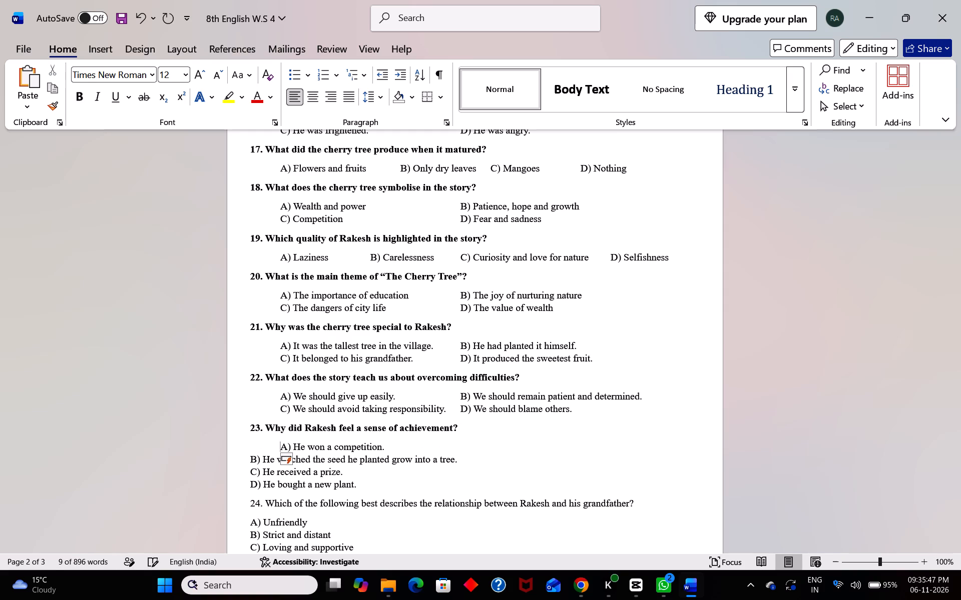
pyautogui.press('Down')
pyautogui.press('Home')
pyautogui.press('BackSpace')
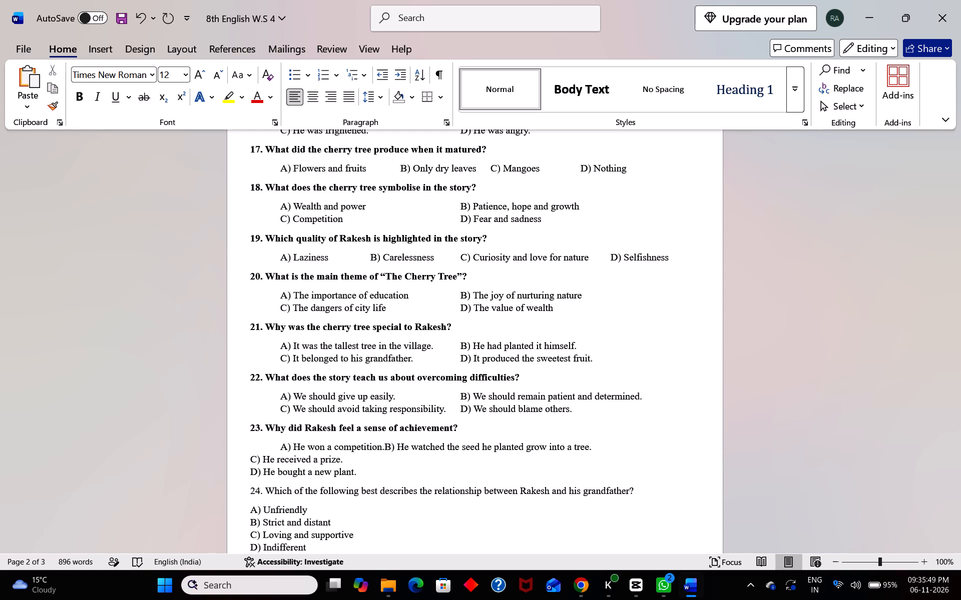
pyautogui.press('Tab')
pyautogui.press('Tab')
pyautogui.press('Tab')
# Indent question 23's option C by one tab stop and bring option D onto its line, three tab stops after it.
pyautogui.press('Down')
pyautogui.press('Right')
pyautogui.press('Up')
pyautogui.press('Tab')
pyautogui.press('Down')
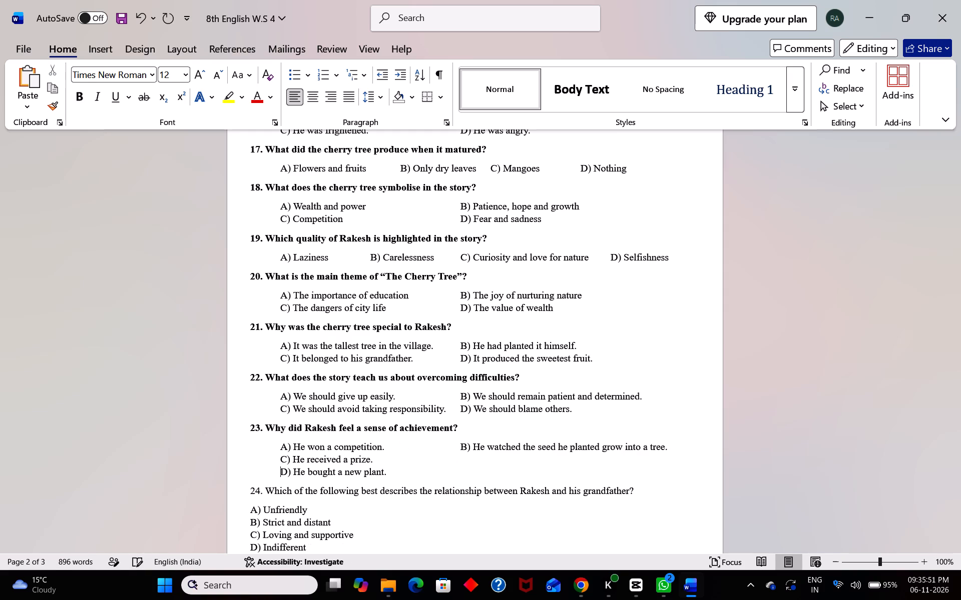
pyautogui.press('BackSpace')
pyautogui.press('Tab')
pyautogui.press('Tab')
pyautogui.press('Tab')
# Make question 24, about the relationship between Rakesh and his grandfather, bold.
pyautogui.press('Down')
pyautogui.press('Home')
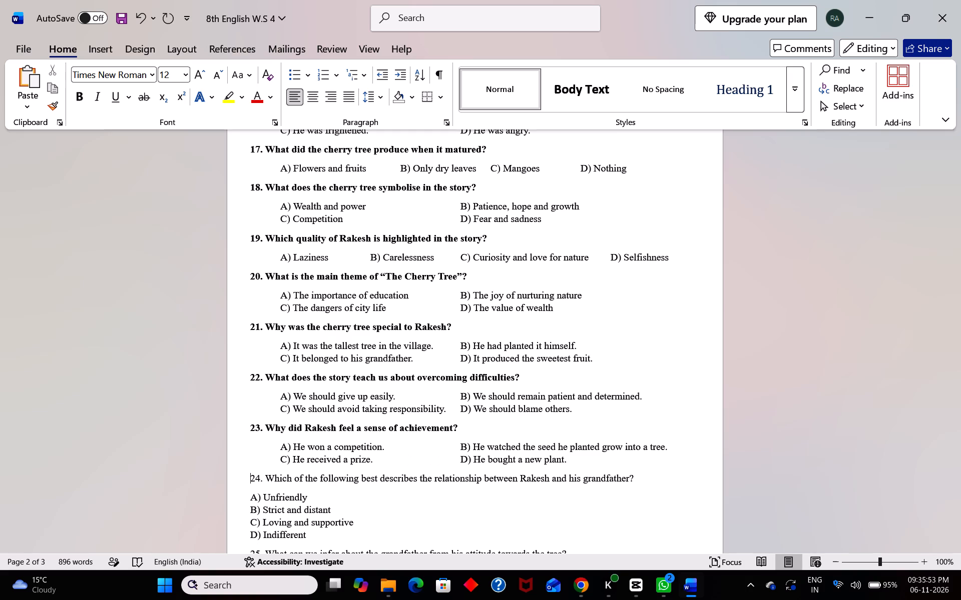
pyautogui.hotkey('shift', 'Down')
pyautogui.hotkey('shift', 'Left')
pyautogui.hotkey('ctrl', 'b')
pyautogui.press('Left')
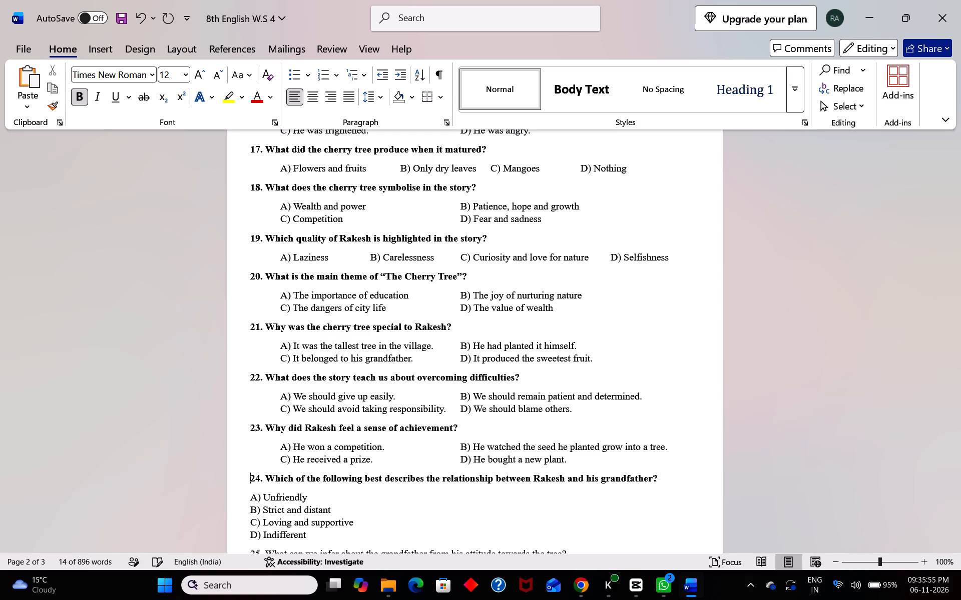
# Indent question 24's option A by one tab stop and bring option B onto its line, two tab stops after it.
pyautogui.press('Down')
pyautogui.press('Tab')
pyautogui.press('Down')
pyautogui.press('Home')
pyautogui.press('BackSpace')
pyautogui.press('Tab')
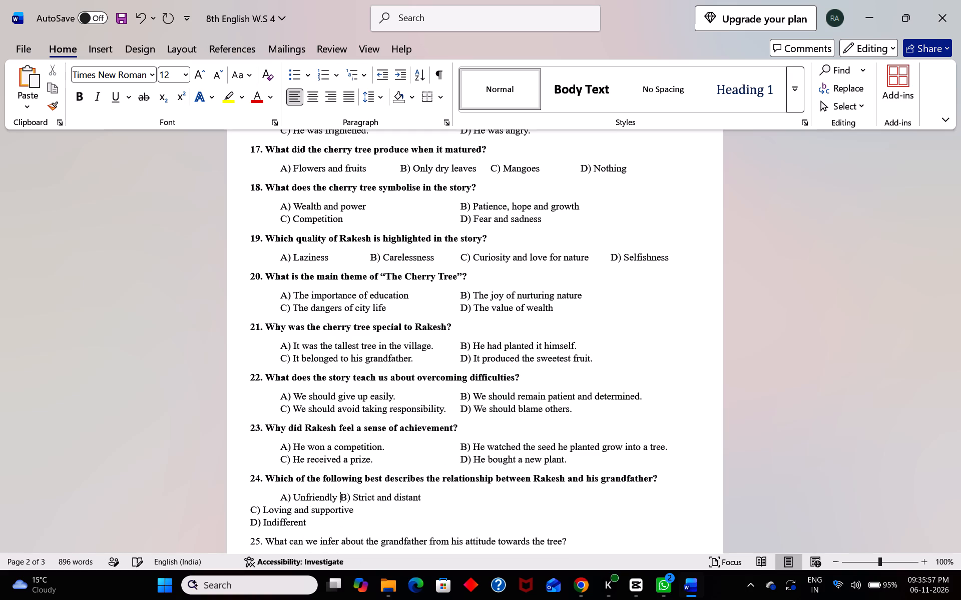
pyautogui.press('Tab')
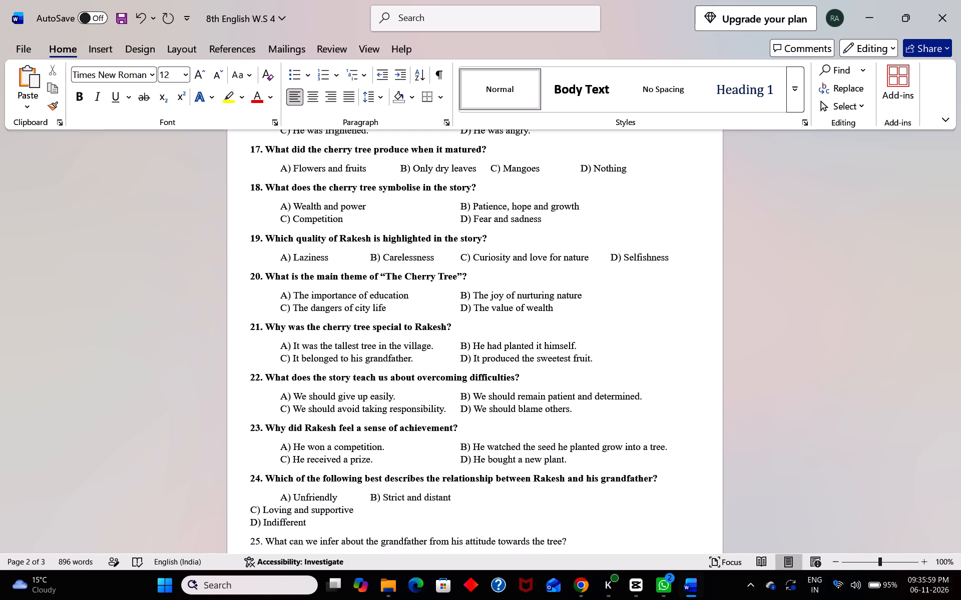
# Bring question 24's options C and D onto the same line as A and B, with one tab stop before each.
pyautogui.press('Down')
pyautogui.press('Right')
pyautogui.press('Up')
pyautogui.press('BackSpace')
pyautogui.press('Tab')
pyautogui.press('Down')
pyautogui.press('Right')
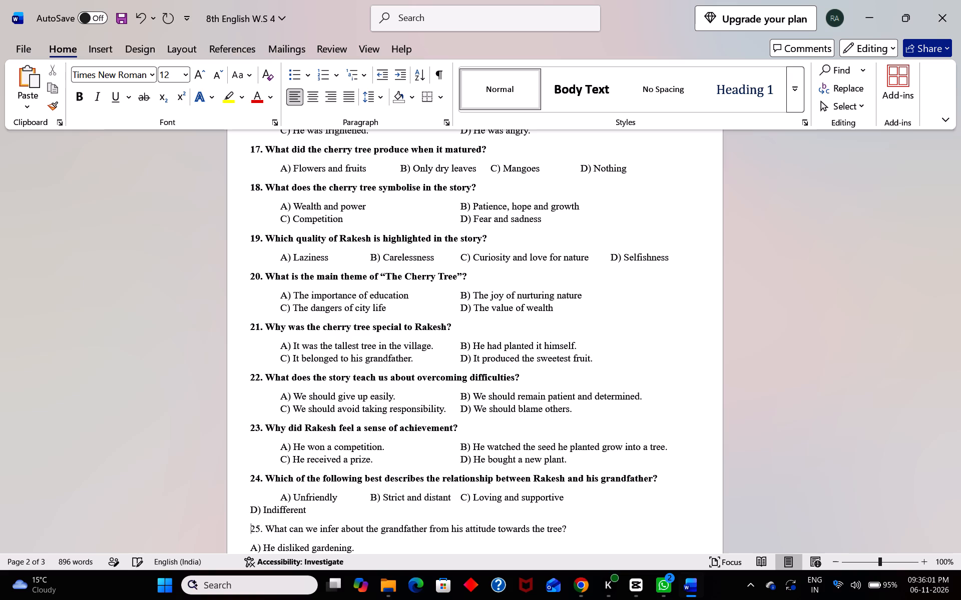
pyautogui.press('Up')
pyautogui.press('BackSpace')
pyautogui.press('Tab')
pyautogui.press('Tab')
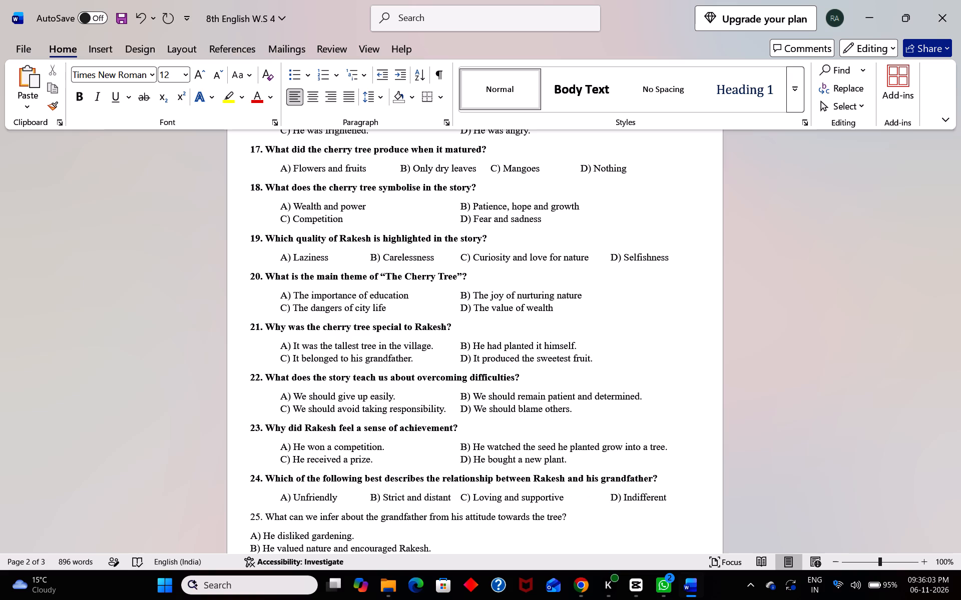
pyautogui.press('BackSpace')
# Make question 25, about the grandfather's attitude towards the tree, bold.
pyautogui.press('Left')
pyautogui.press('Down')
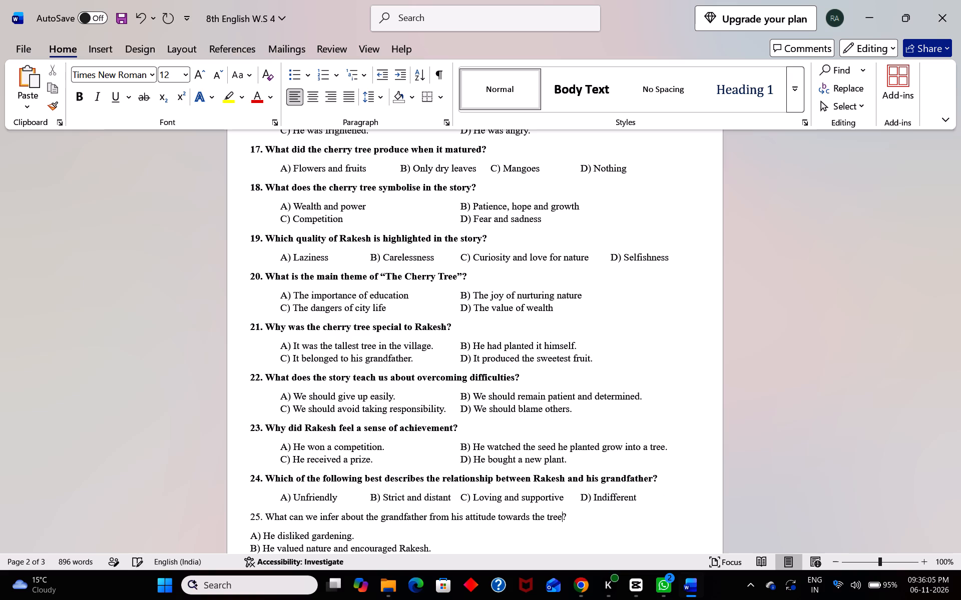
pyautogui.press('Right')
pyautogui.press('Right')
pyautogui.press('Up')
pyautogui.hotkey('shift', 'Down')
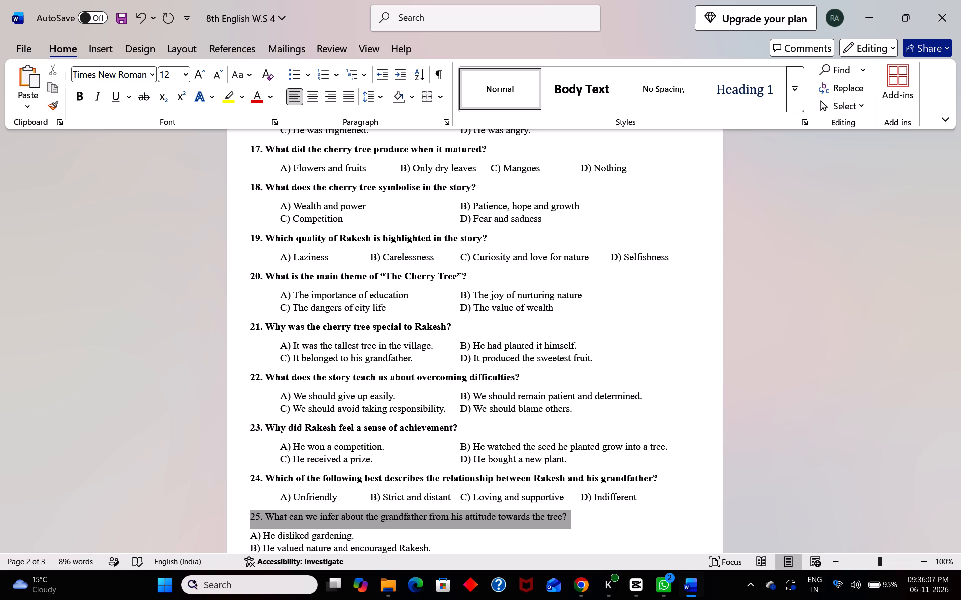
pyautogui.hotkey('ctrl', 'b')
# Indent question 25's option A by one tab stop and bring option B onto its line, three tab stops after it.
pyautogui.press('Left')
pyautogui.press('Down')
pyautogui.press('Tab')
pyautogui.press('Down')
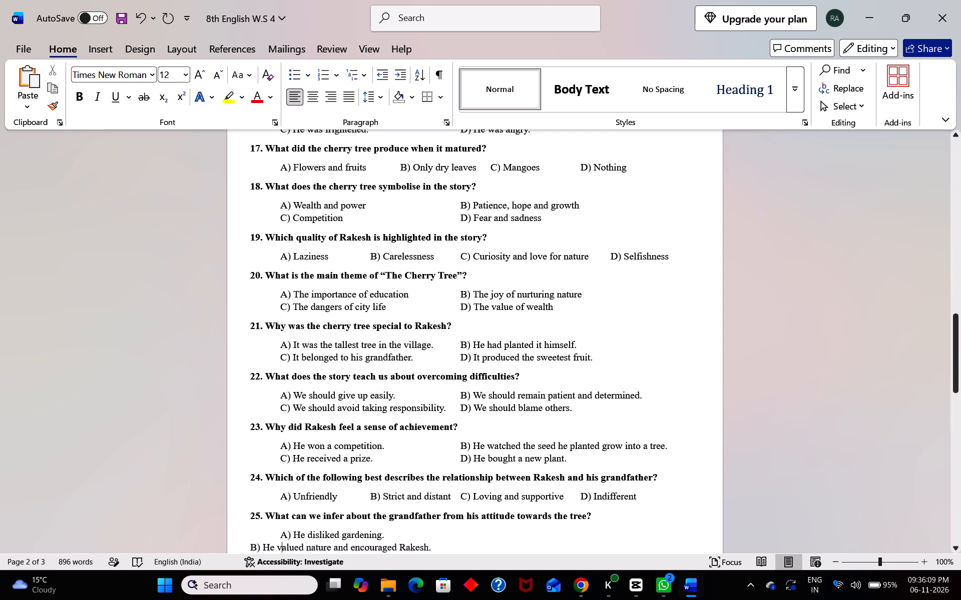
pyautogui.press('Home')
pyautogui.press('BackSpace')
pyautogui.press('Tab')
pyautogui.press('Tab')
pyautogui.press('Tab')
# Indent question 25's option C by one tab stop and bring option D onto its line, two tab stops after it.
pyautogui.press('Down')
pyautogui.press('Right')
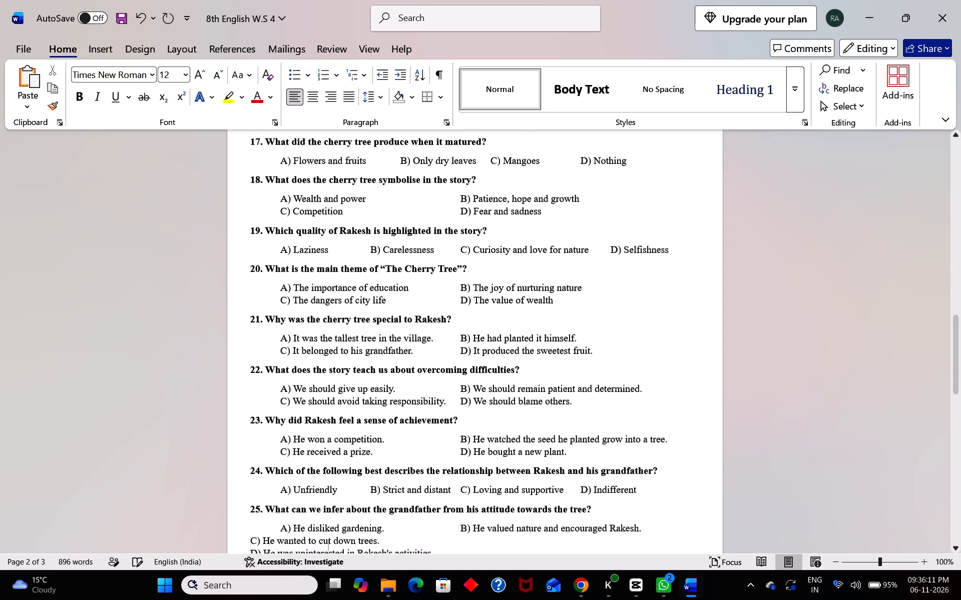
pyautogui.press('Up')
pyautogui.press('Tab')
pyautogui.press('Down')
pyautogui.press('BackSpace')
pyautogui.press('Tab')
pyautogui.press('Tab')
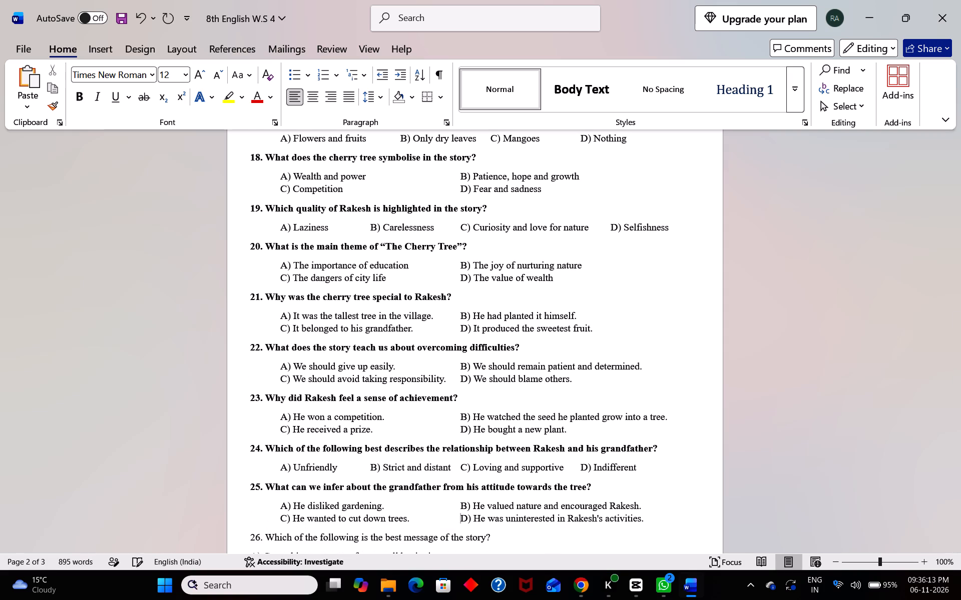
# Make question 26, about the best message of the story, bold.
pyautogui.press('Down')
pyautogui.press('Home')
pyautogui.hotkey('shift', 'Down')
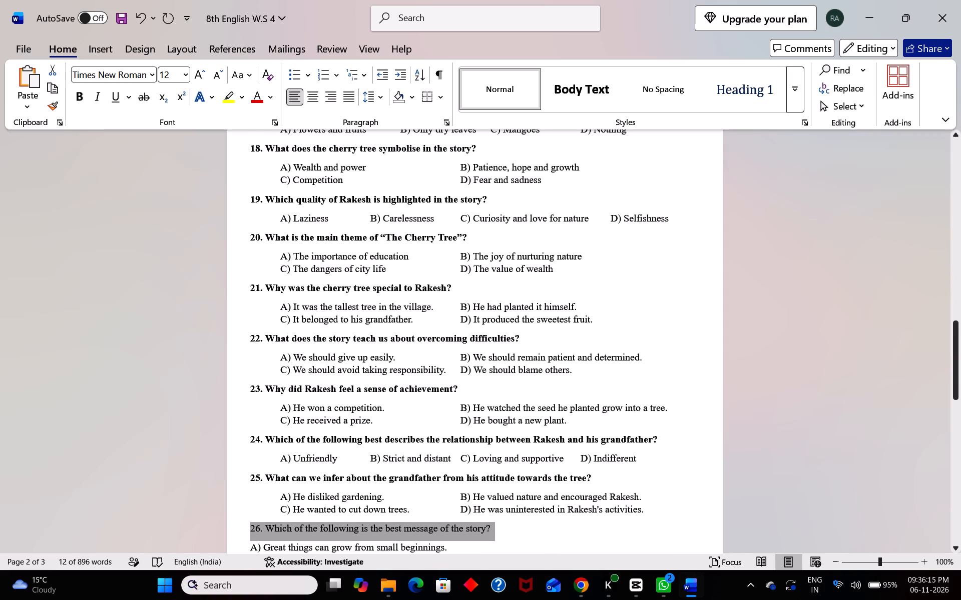
pyautogui.hotkey('ctrl', 'b')
# Indent question 26's option A by one tab stop and bring option B onto its line, one tab stop after it.
pyautogui.press('Left')
pyautogui.press('Down')
pyautogui.press('Tab')
pyautogui.press('Down')
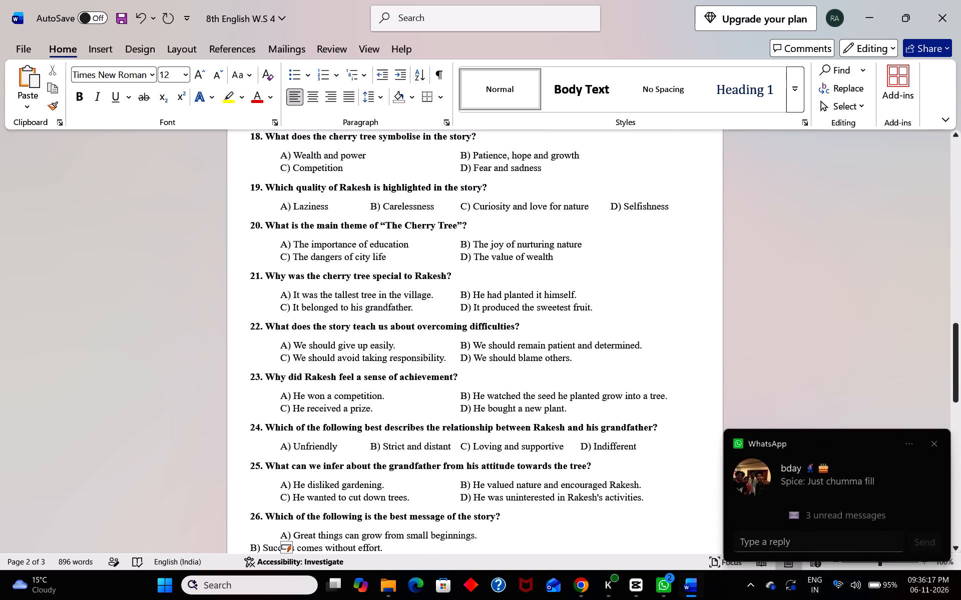
pyautogui.press('Home')
pyautogui.press('BackSpace')
pyautogui.press('Tab')
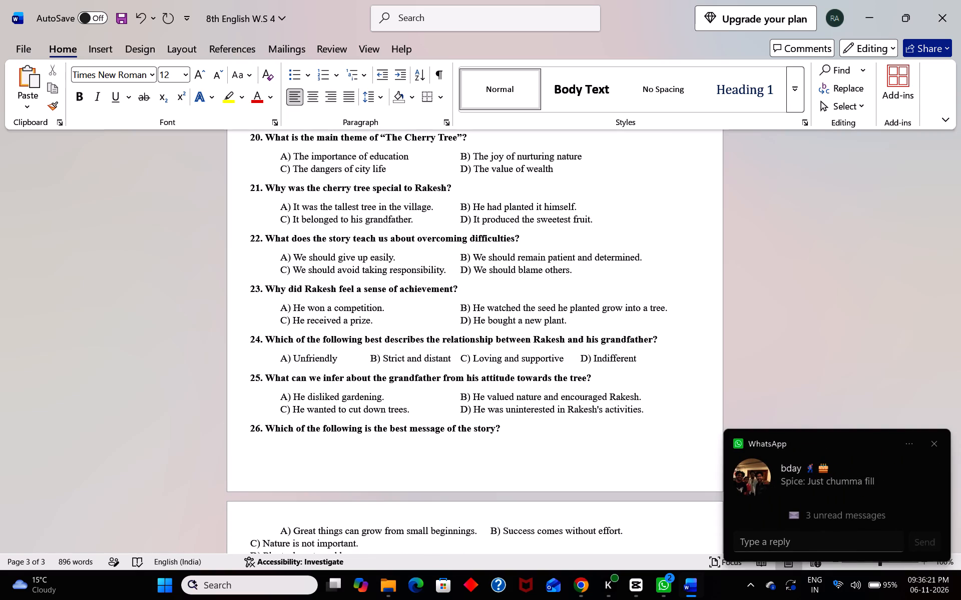
# Indent question 26's option C by one tab stop and bring option D onto its line, four tab stops after it, aligned under option B.
pyautogui.press('Down')
pyautogui.press('Right')
pyautogui.press('Up')
pyautogui.press('Tab')
pyautogui.press('Down')
pyautogui.press('BackSpace')
pyautogui.press('Tab')
pyautogui.press('Tab')
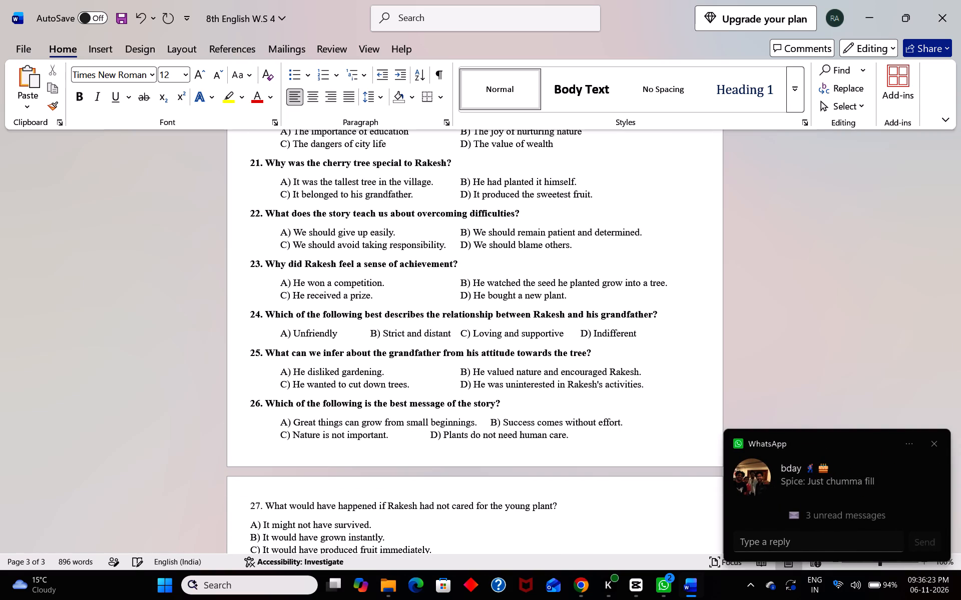
pyautogui.press('Tab')
pyautogui.press('Tab')
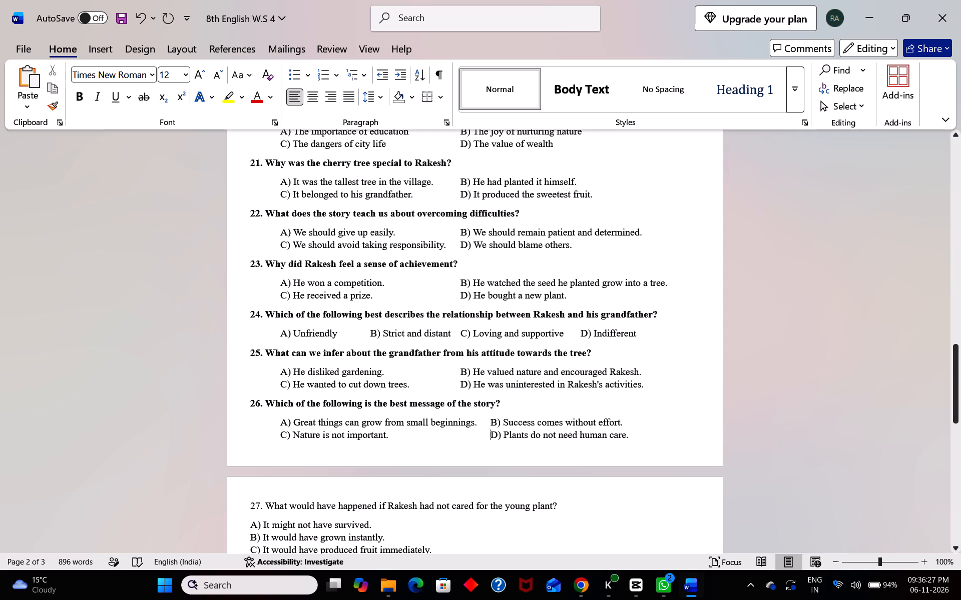
# Make question 27, about what would have happened had Rakesh not cared for the young plant, bold.
pyautogui.press('Down')
pyautogui.press('Down')
pyautogui.press('Up')
pyautogui.press('Home')
pyautogui.hotkey('shift', 'Down')
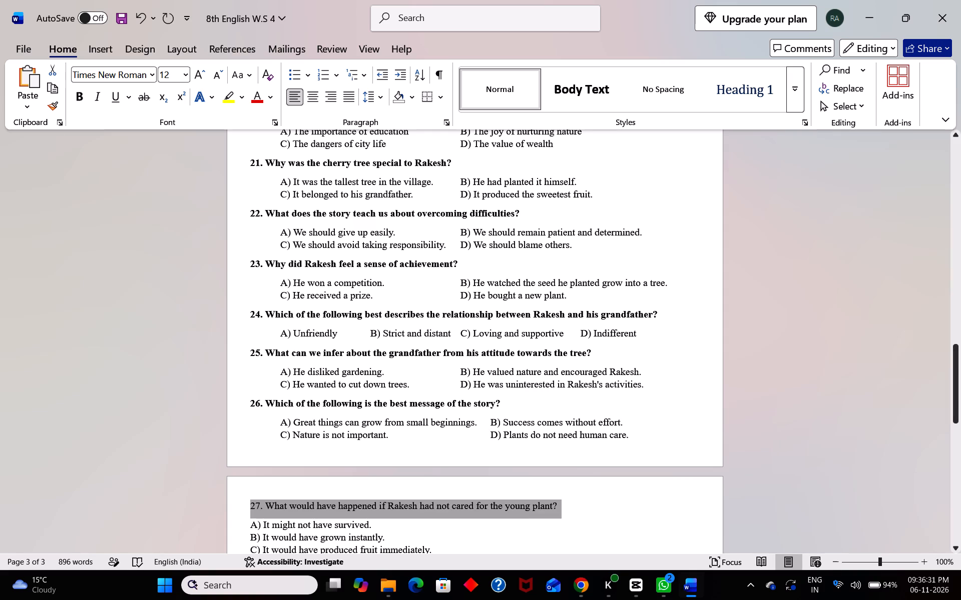
pyautogui.hotkey('ctrl', 'b')
# Indent question 27's option A by one tab stop and bring option B onto its line, two tab stops after it.
pyautogui.press('Left')
pyautogui.press('Down')
pyautogui.press('Tab')
pyautogui.press('Down')
pyautogui.press('Home')
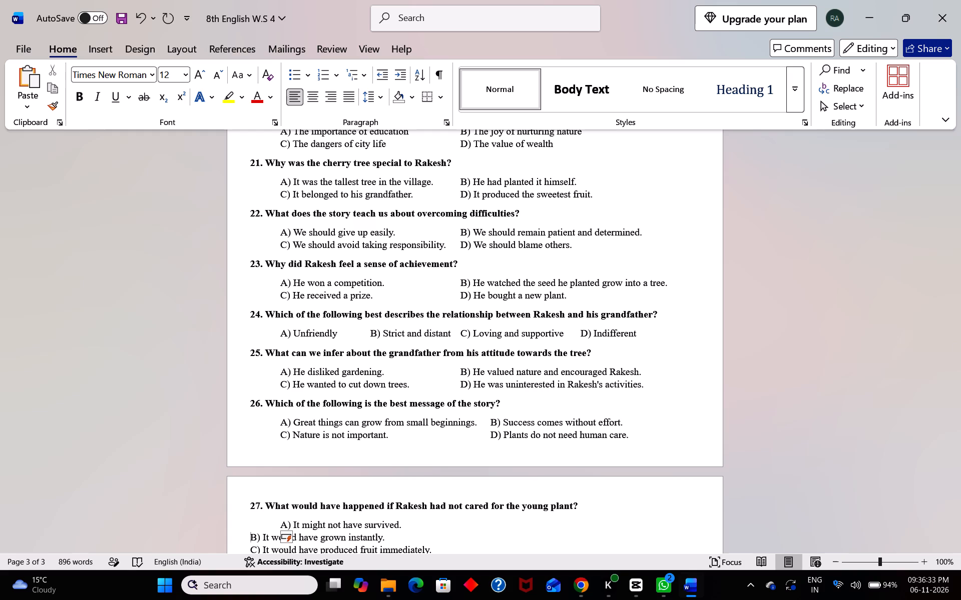
pyautogui.press('BackSpace')
pyautogui.press('Tab')
pyautogui.press('Tab')
# Indent question 27's option C by one tab stop and bring option D onto its line, one tab stop after it.
pyautogui.press('Down')
pyautogui.press('Right')
pyautogui.press('Up')
pyautogui.press('Tab')
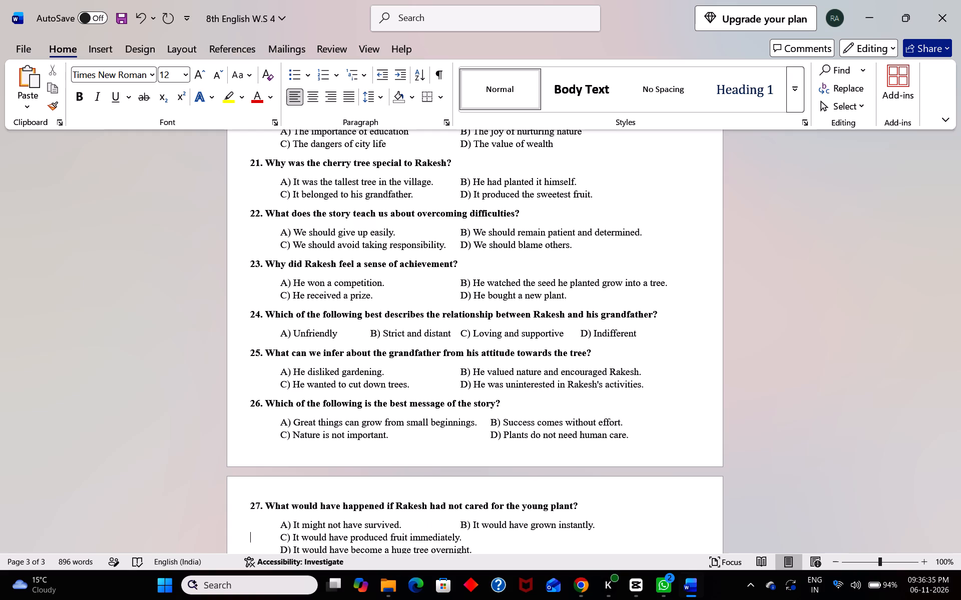
pyautogui.press('Down')
pyautogui.press('BackSpace')
pyautogui.press('Tab')
# Add one more tab stop before question 27's option B so that it lines up with option D.
pyautogui.press('Left')
pyautogui.press('Up')
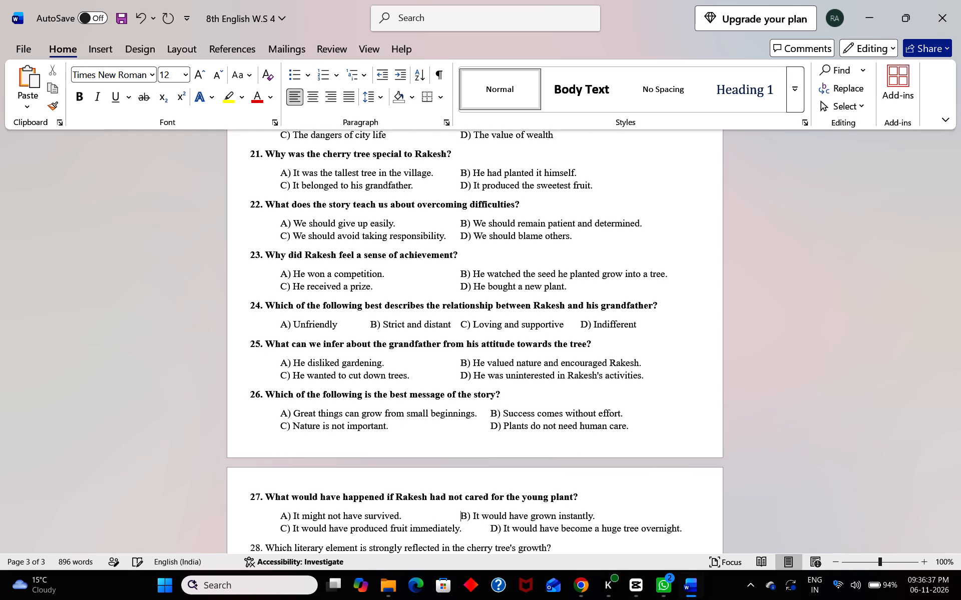
pyautogui.press('Tab')
# Make question 28, about the literary element reflected in the cherry tree's growth, bold.
pyautogui.press('Down')
pyautogui.press('Down')
pyautogui.press('Home')
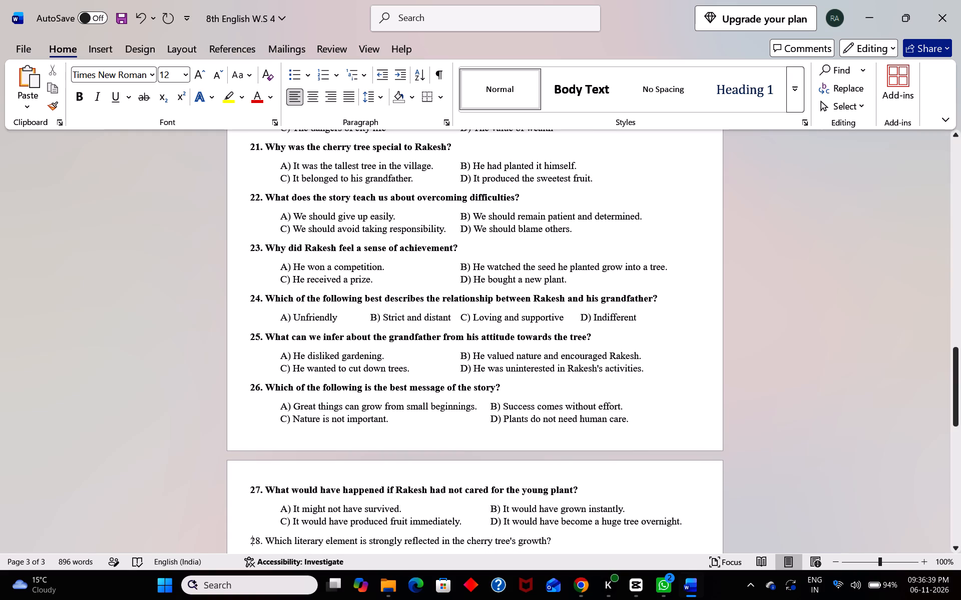
pyautogui.hotkey('shift', 'Down')
pyautogui.hotkey('ctrl', 'b')
# Indent question 28's option A by one tab stop and bring option B onto its line, two tab stops after it.
pyautogui.press('Left')
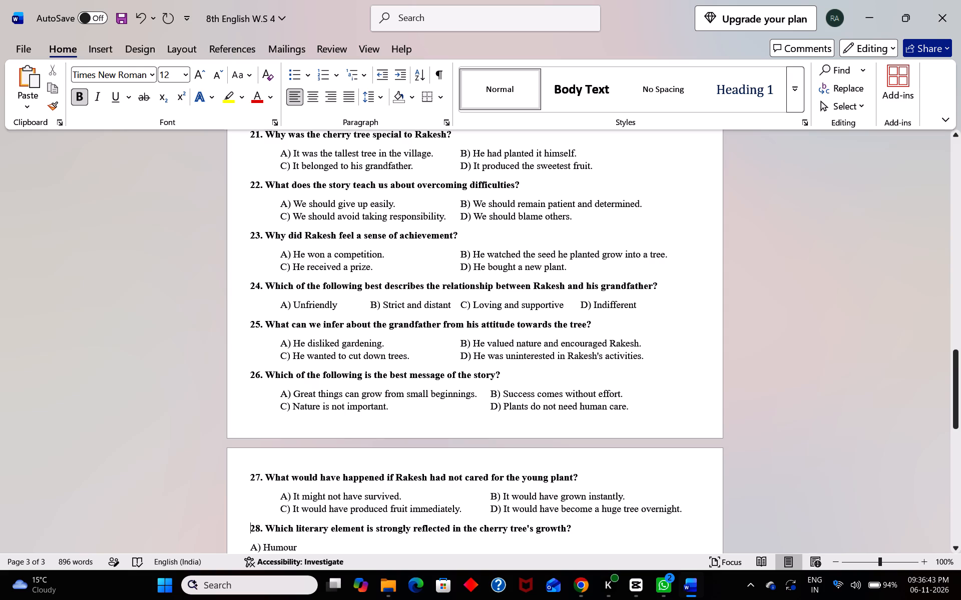
pyautogui.press('Down')
pyautogui.press('Down')
pyautogui.press('Up')
pyautogui.press('Tab')
pyautogui.press('Down')
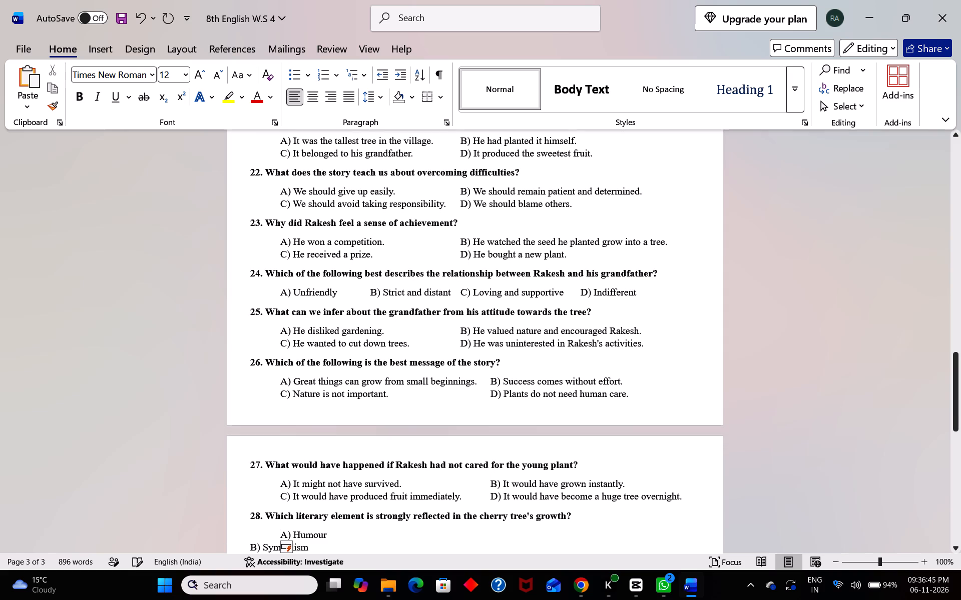
pyautogui.press('Home')
pyautogui.press('BackSpace')
pyautogui.press('Tab')
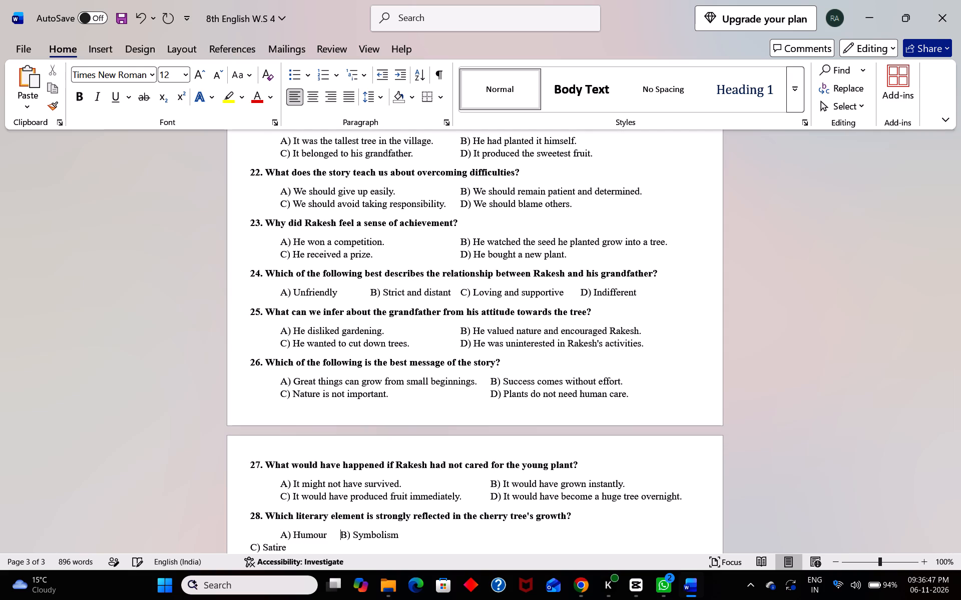
pyautogui.press('Tab')
# Bring question 28's options C and D onto the same line as A and B, with two tab stops before each.
pyautogui.press('Down')
pyautogui.press('Right')
pyautogui.press('Up')
pyautogui.press('BackSpace')
pyautogui.press('Tab')
pyautogui.press('Tab')
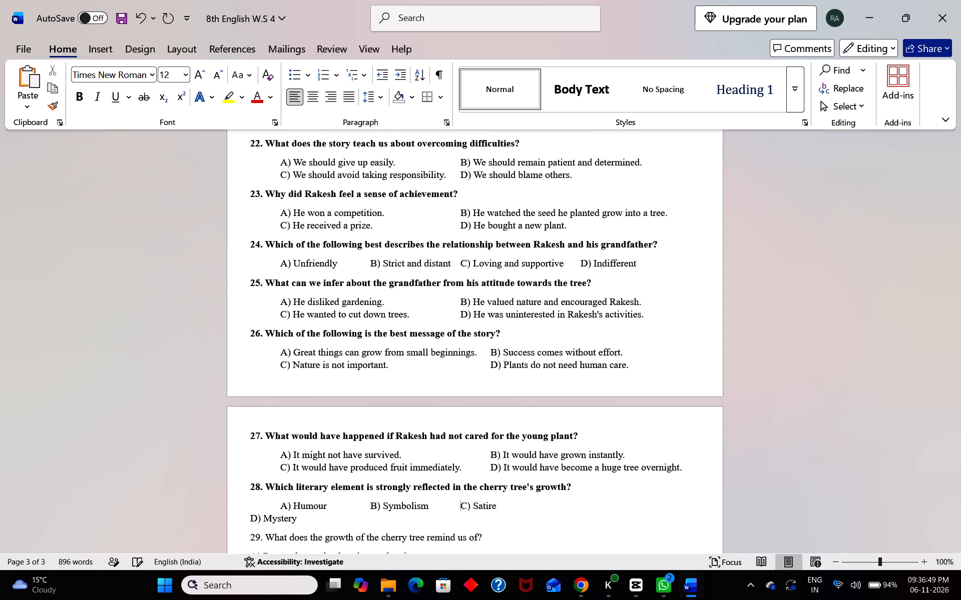
pyautogui.press('Down')
pyautogui.press('Right')
pyautogui.press('Up')
pyautogui.press('BackSpace')
pyautogui.press('Tab')
pyautogui.press('Tab')
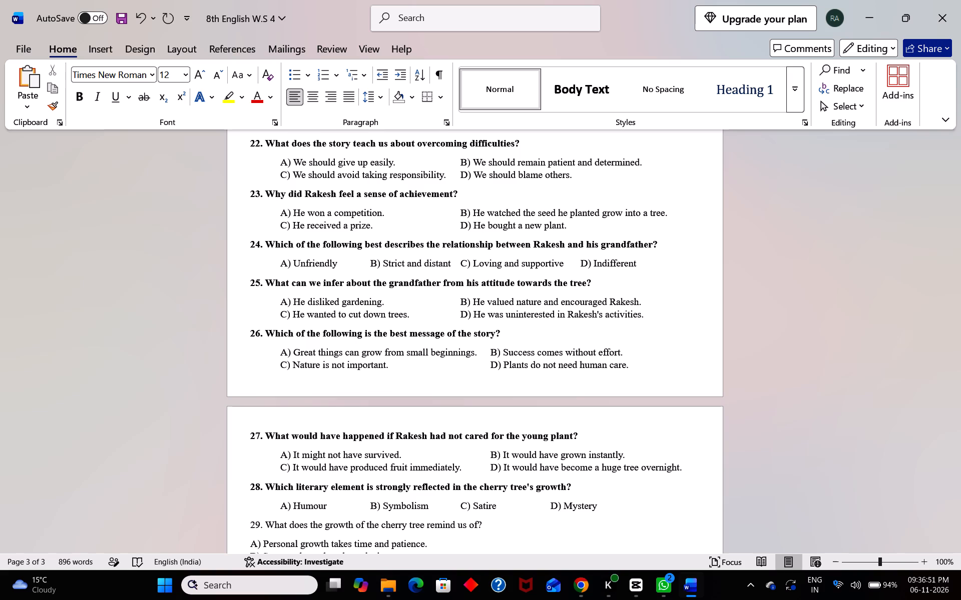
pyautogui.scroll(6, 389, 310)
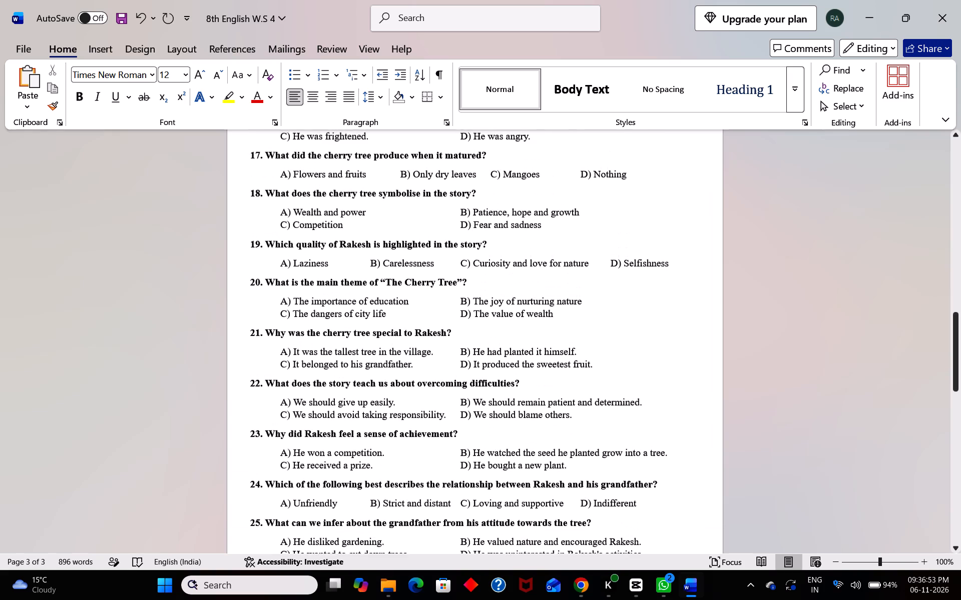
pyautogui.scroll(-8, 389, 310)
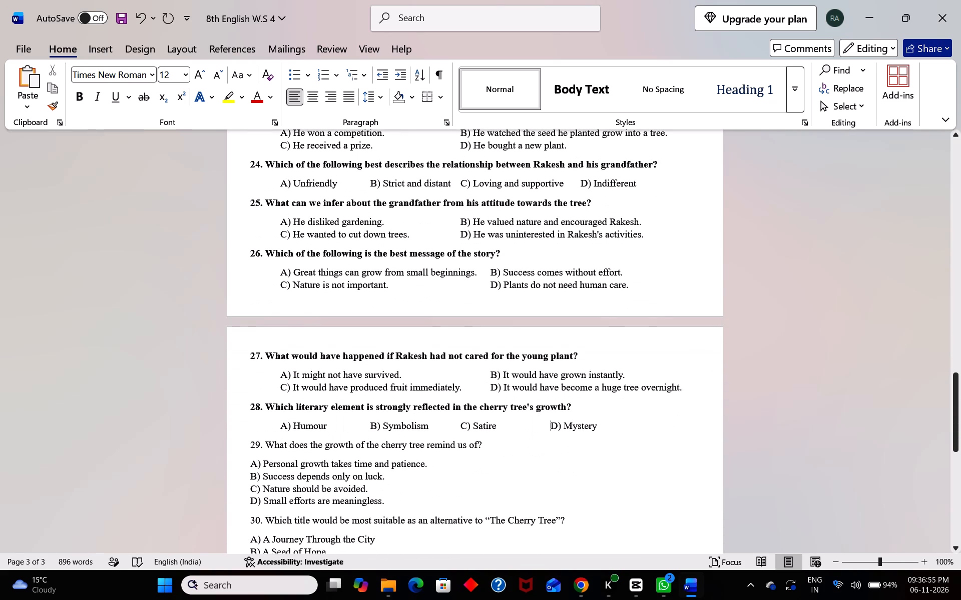
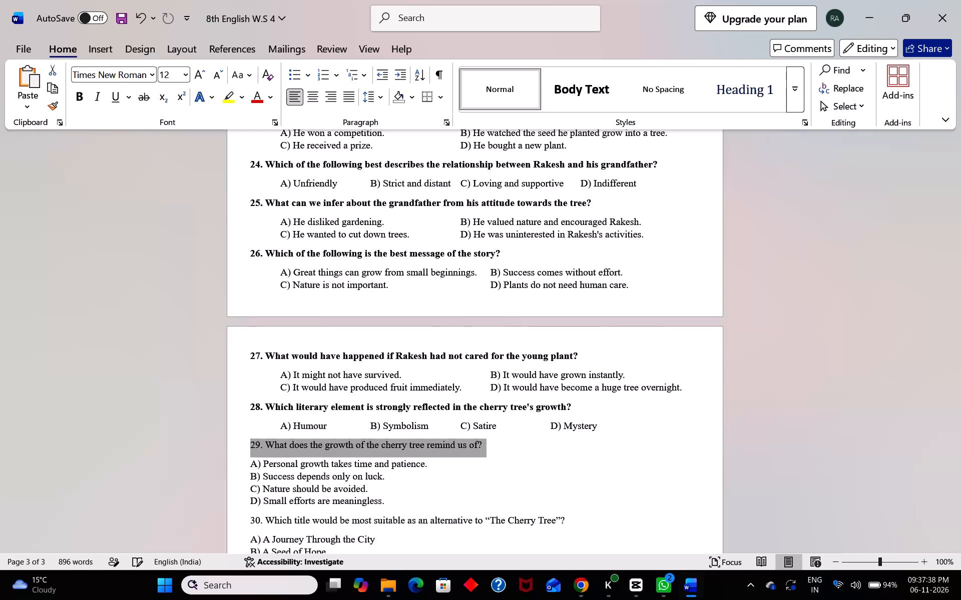
# Bold question 29, “What does the growth of the cherry tree remind us of?”.
pyautogui.hotkey('ctrl', 'b')
pyautogui.press('Left')
# Indent question 29's option A by one tab stop and bring option B onto its line, two tab stops after it.
pyautogui.press('Down')
pyautogui.press('Tab')
pyautogui.press('Down')
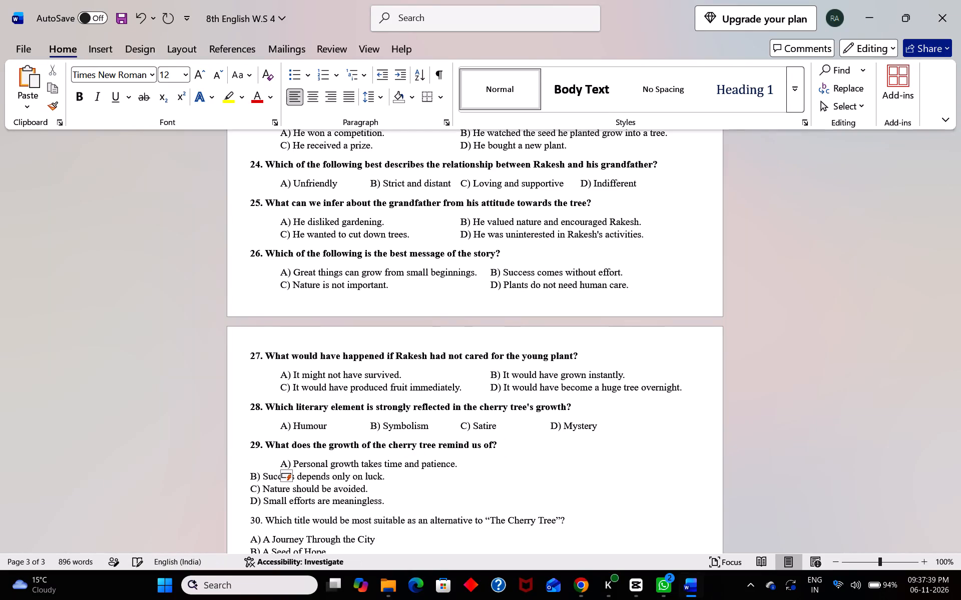
pyautogui.press('Home')
pyautogui.press('BackSpace')
pyautogui.press('Tab')
pyautogui.press('Tab')
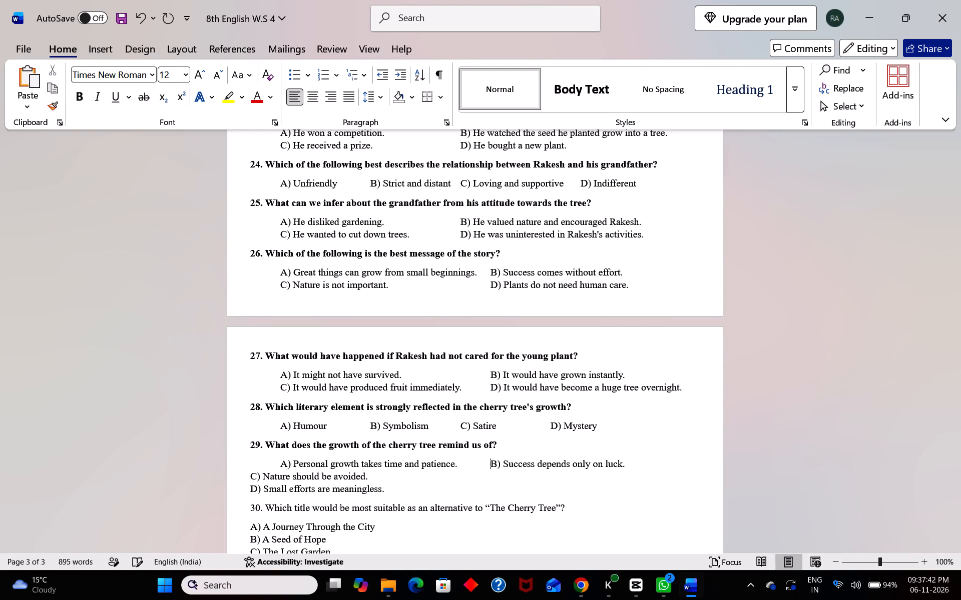
# Indent question 29's option C by one tab stop and bring option D onto its line, four tab stops after it.
pyautogui.press('Down')
pyautogui.press('Right')
pyautogui.press('Up')
pyautogui.press('Tab')
pyautogui.press('Down')
pyautogui.press('BackSpace')
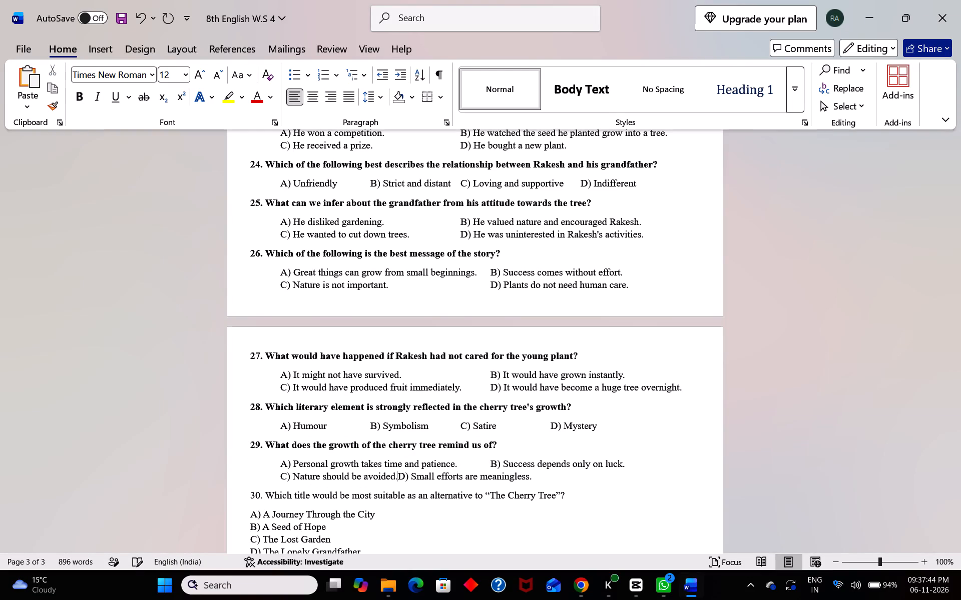
pyautogui.press('Tab')
pyautogui.press('Tab')
pyautogui.press('Tab')
pyautogui.press('Tab')
# Bold question 30, the one asking for an alternative title to “The Cherry Tree”.
pyautogui.press('Down')
pyautogui.press('Home')
pyautogui.hotkey('shift', 'Down')
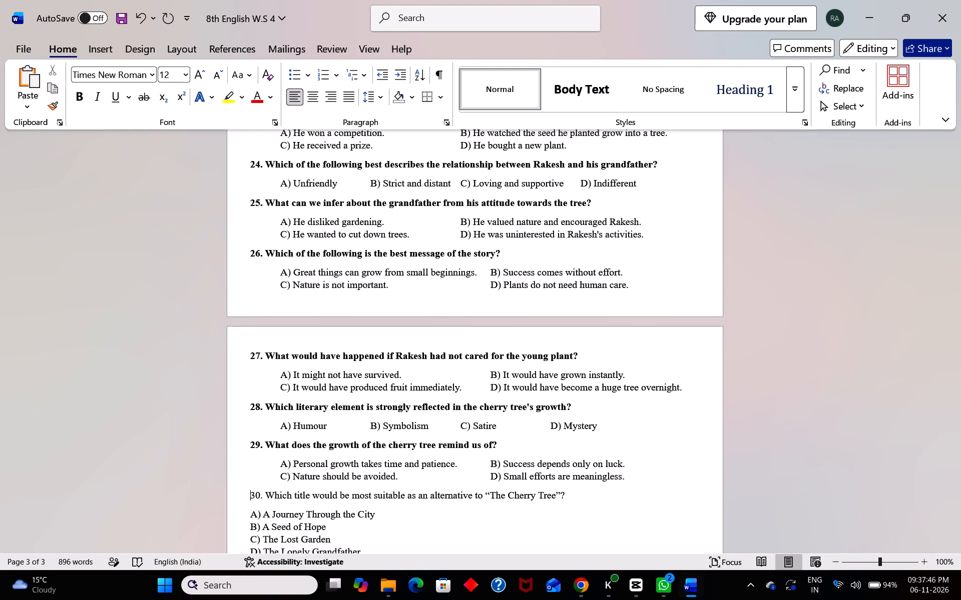
pyautogui.hotkey('ctrl', 'b')
pyautogui.press('Left')
# Indent question 30's option A by one tab stop and bring option B onto its line, three tab stops after it.
pyautogui.press('Down')
pyautogui.press('Tab')
pyautogui.press('Down')
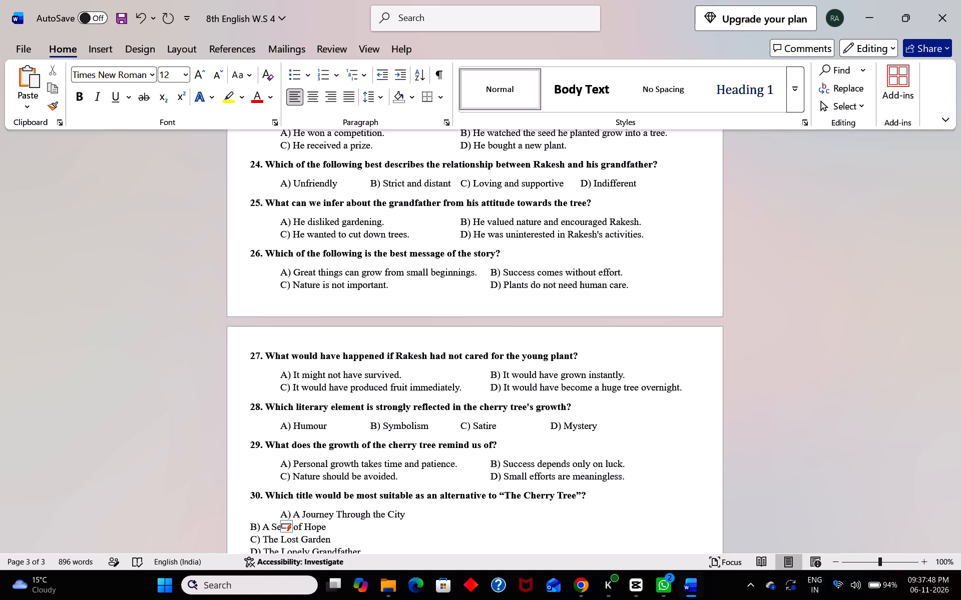
pyautogui.press('Home')
pyautogui.press('BackSpace')
pyautogui.press('Tab')
pyautogui.press('Tab')
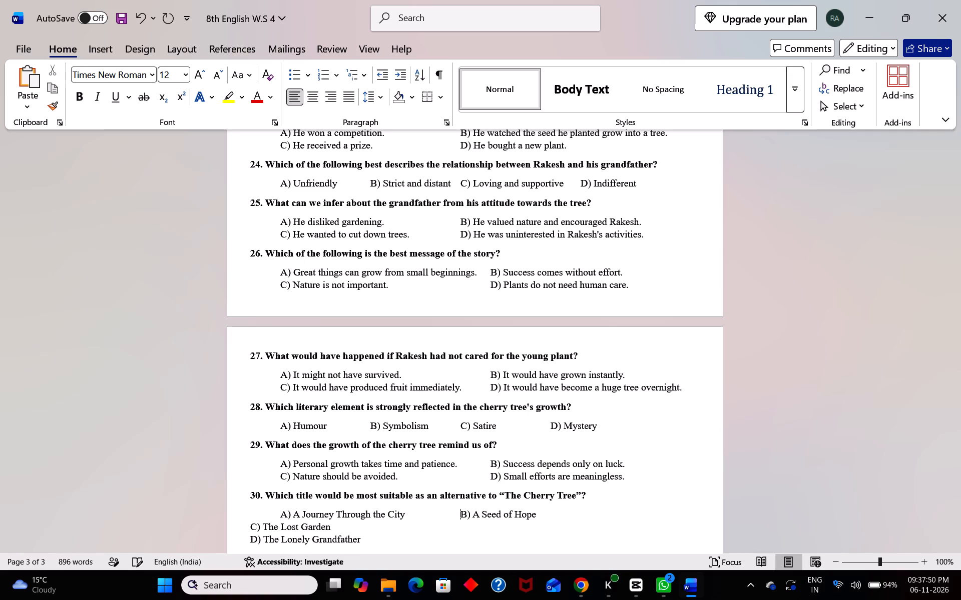
pyautogui.press('Tab')
# Indent question 30's option C by one tab stop and bring option D onto its line, five tab stops after it.
pyautogui.press('Down')
pyautogui.press('Right')
pyautogui.press('Up')
pyautogui.press('Tab')
pyautogui.press('Down')
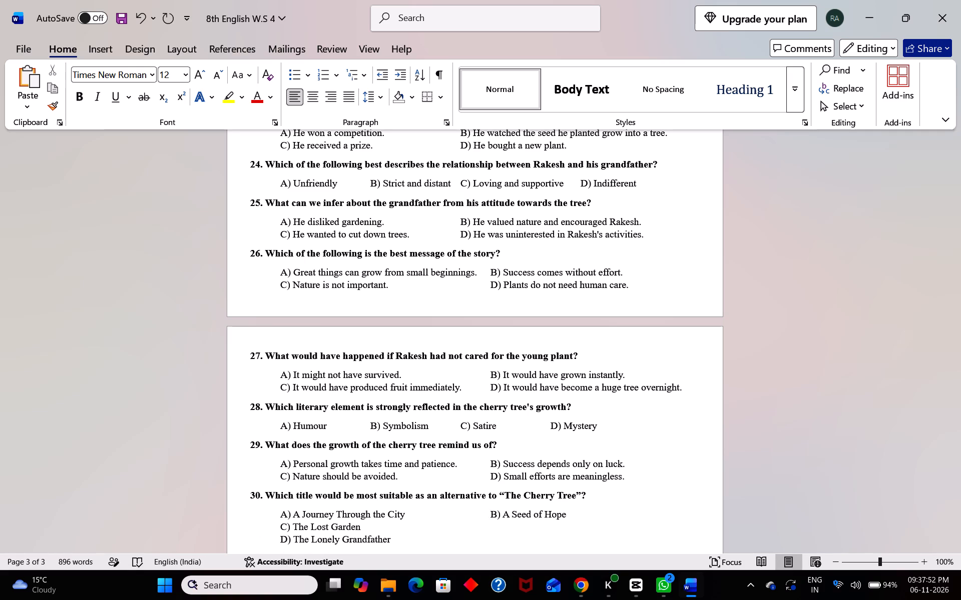
pyautogui.press('BackSpace')
pyautogui.press('Tab')
pyautogui.press('Tab')
pyautogui.press('Tab')
pyautogui.press('Tab')
pyautogui.press('Tab')
# For all of questions 1 to 30, set paragraph spacing to 6 pt before and after, with no space between same-style paragraphs.
pyautogui.scroll(10, 389, 261)
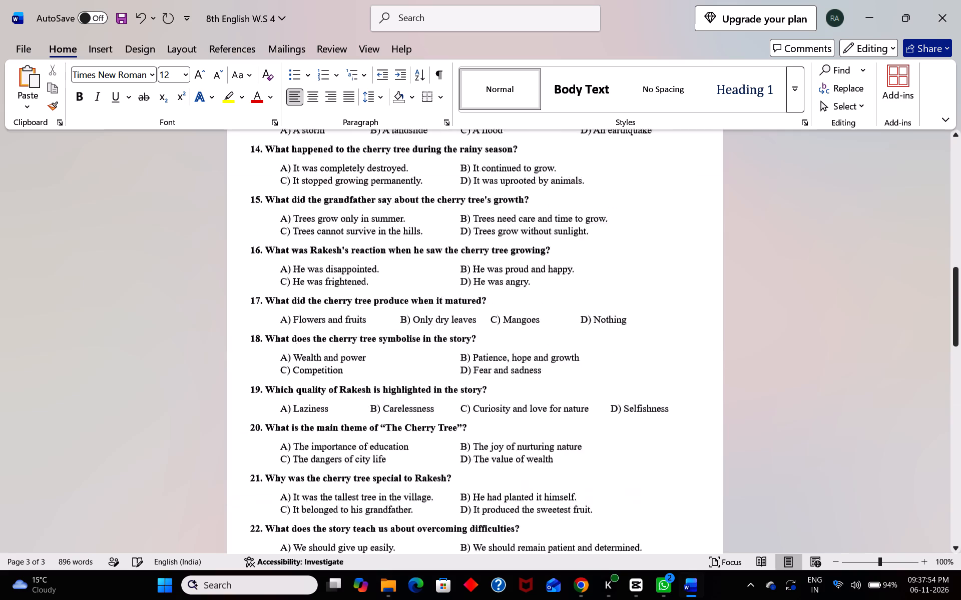
pyautogui.scroll(17, 389, 261)
pyautogui.scroll(3, 243, 194)
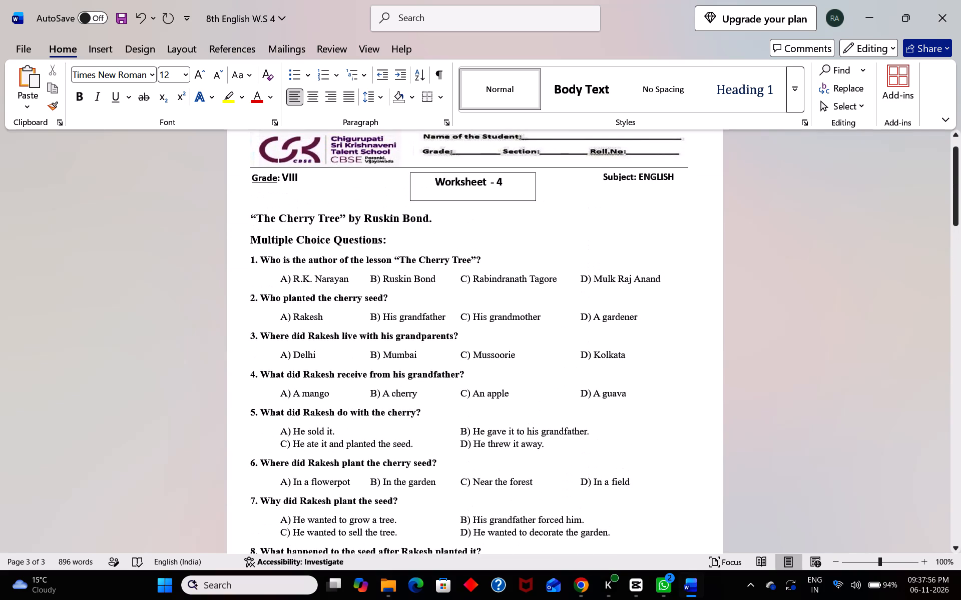
pyautogui.moveTo(231, 258); pyautogui.dragTo(285, 438)
pyautogui.scroll(-16, 293, 435)
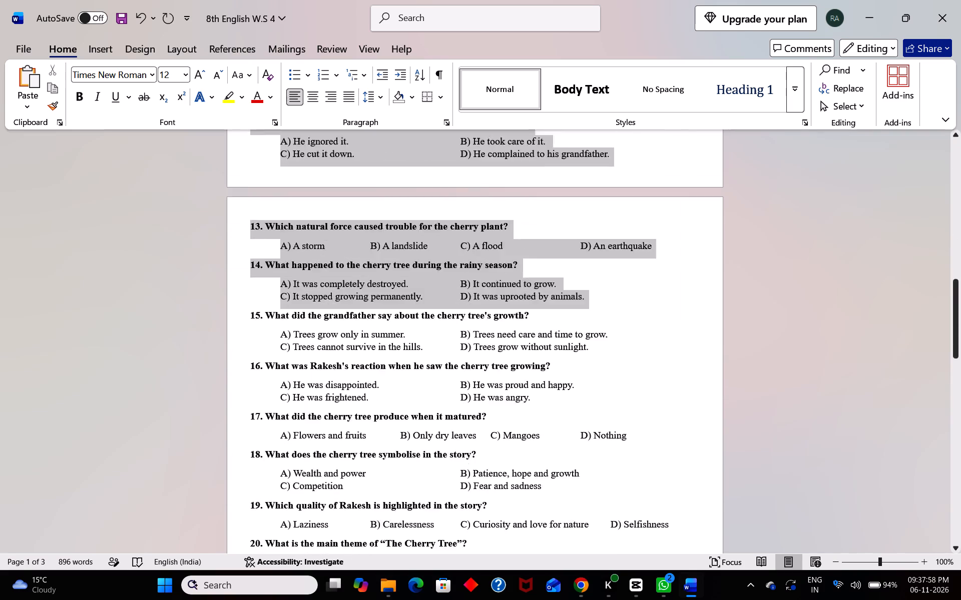
pyautogui.scroll(-12, 285, 438)
pyautogui.moveTo(285, 438); pyautogui.dragTo(614, 421)
pyautogui.scroll(-5, 280, 435)
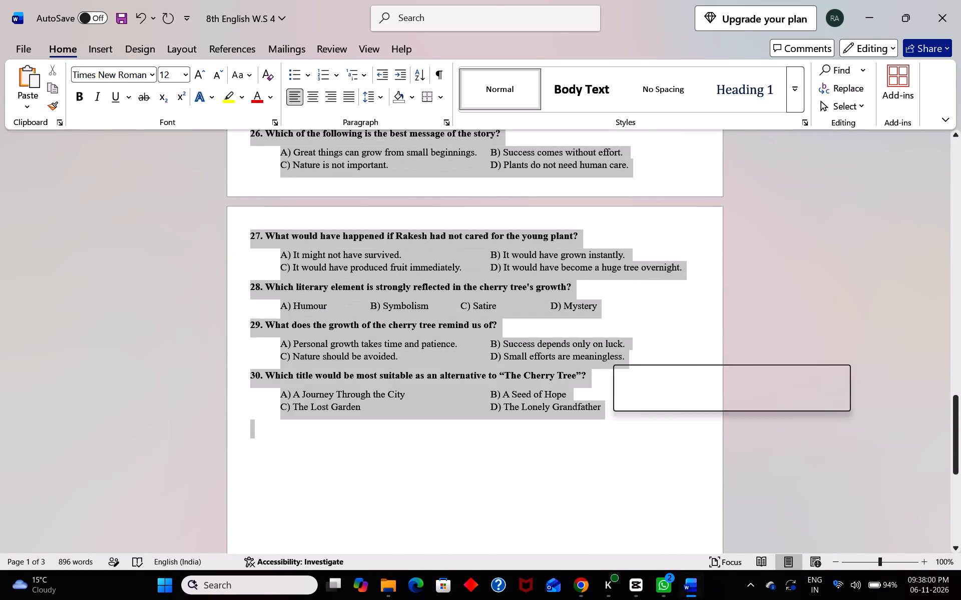
pyautogui.click(372, 94)
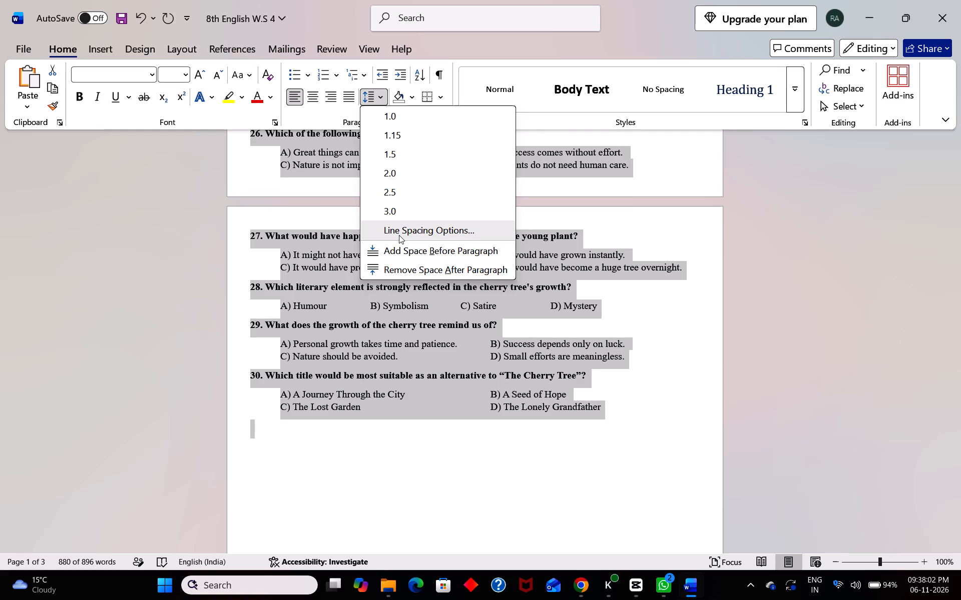
pyautogui.click(399, 235)
pyautogui.click(382, 325)
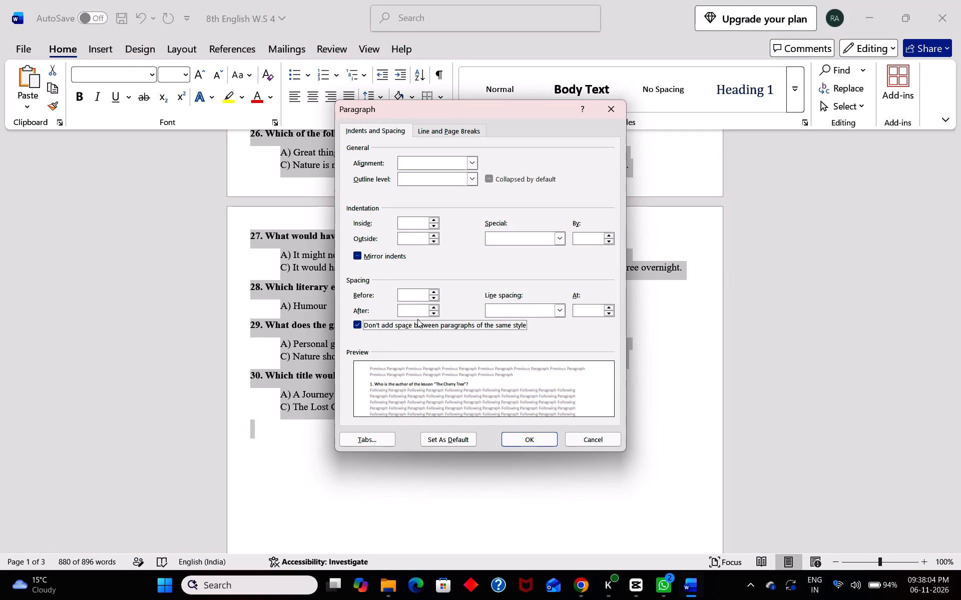
pyautogui.click(433, 291)
pyautogui.click(433, 291)
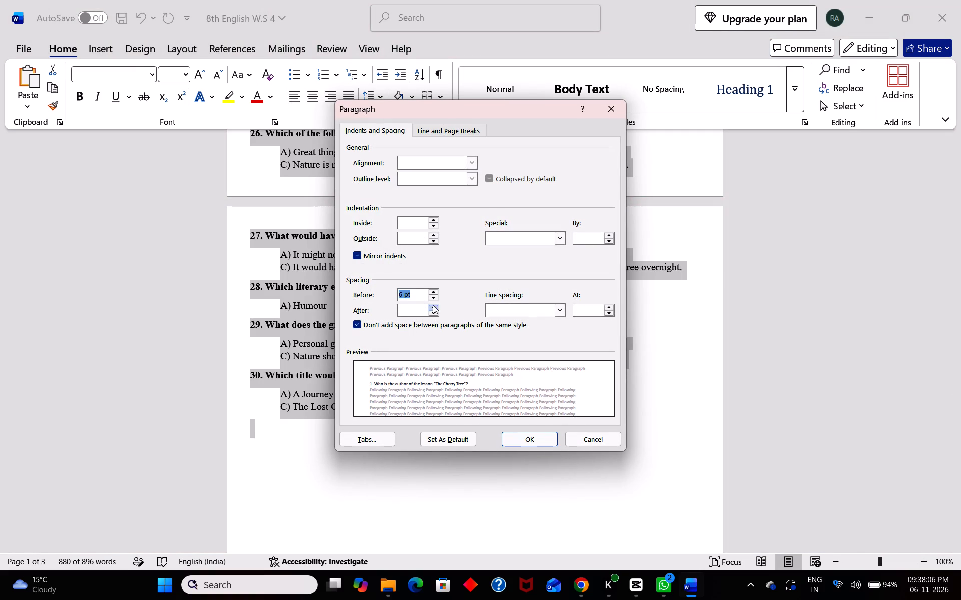
pyautogui.click(433, 305)
pyautogui.click(433, 305)
# Set the line spacing of the selected questions to At least 12 pt and apply the paragraph settings.
pyautogui.click(548, 314)
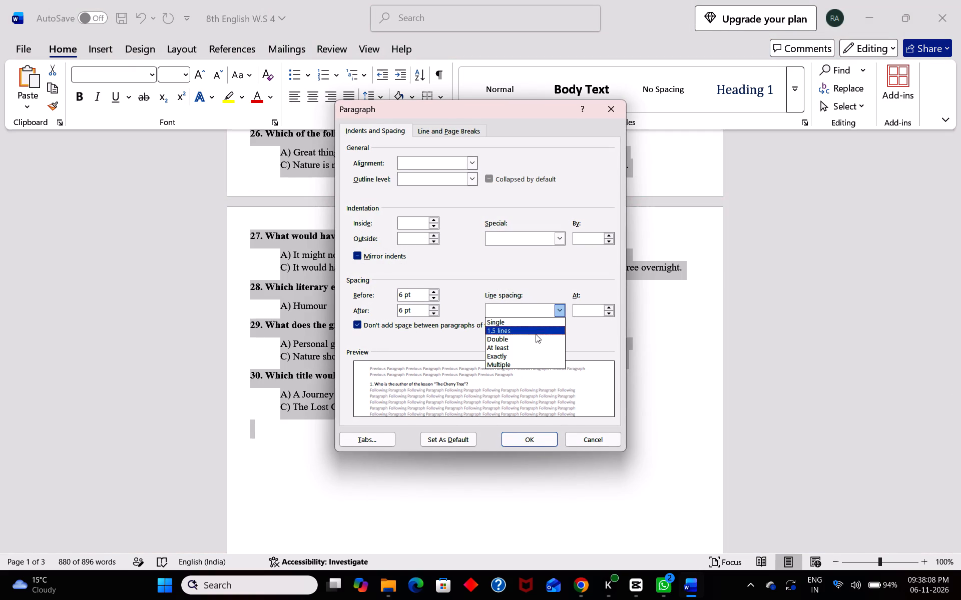
pyautogui.click(532, 344)
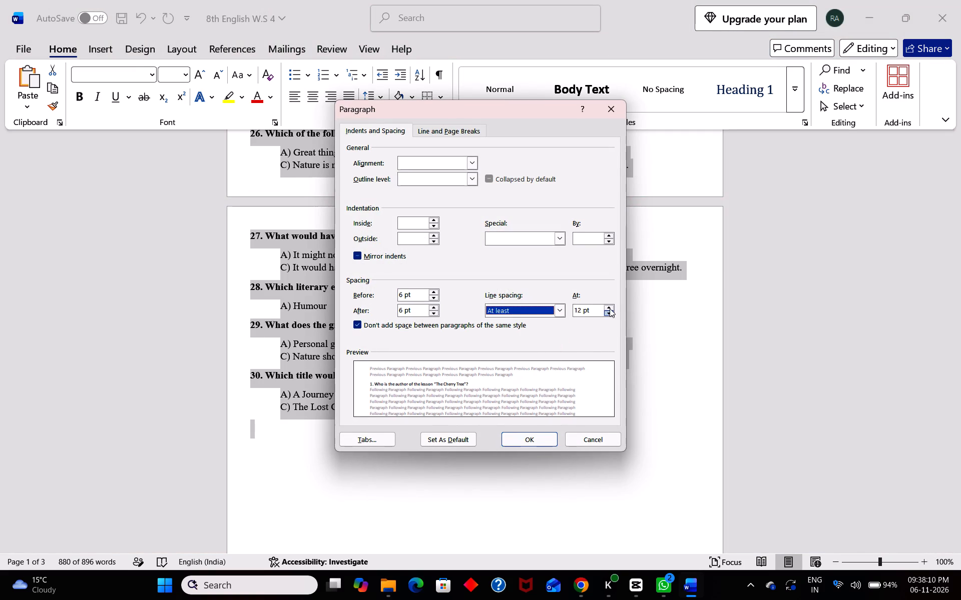
pyautogui.click(610, 308)
pyautogui.click(610, 313)
pyautogui.doubleClick(609, 309)
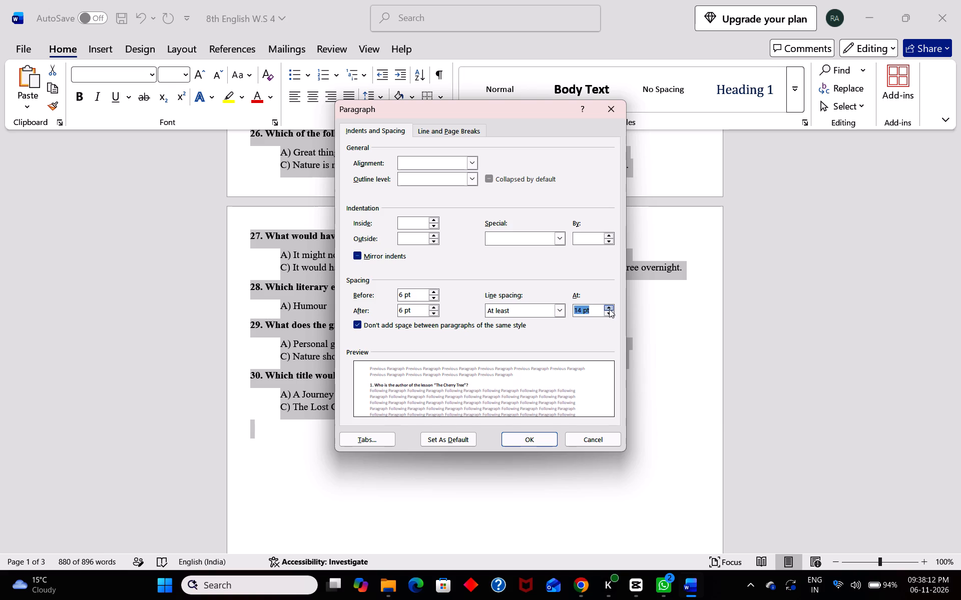
pyautogui.doubleClick(609, 315)
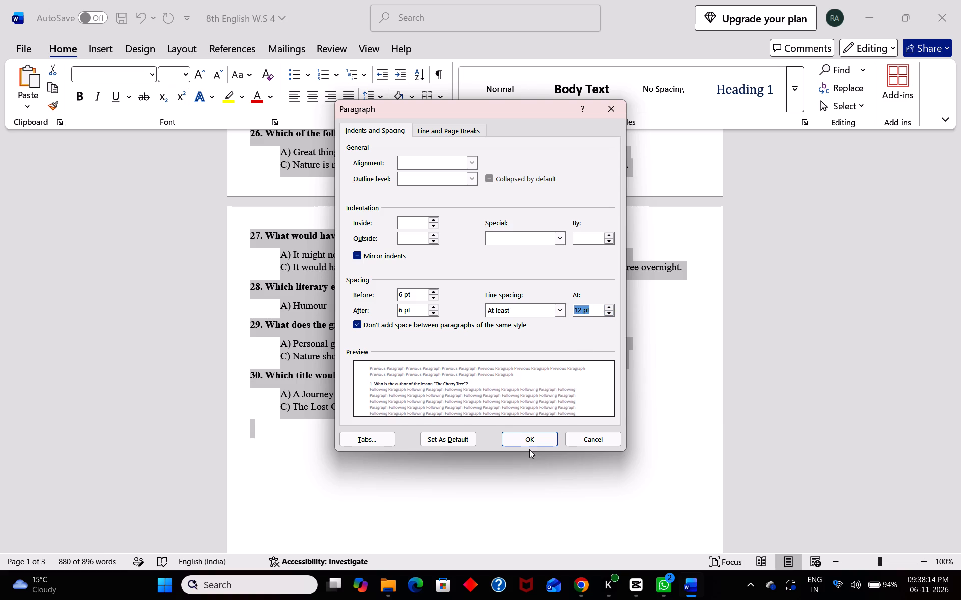
pyautogui.click(530, 442)
# Insert a blank line between the “Multiple Choice Questions:” heading and question 1.
pyautogui.scroll(11, 418, 398)
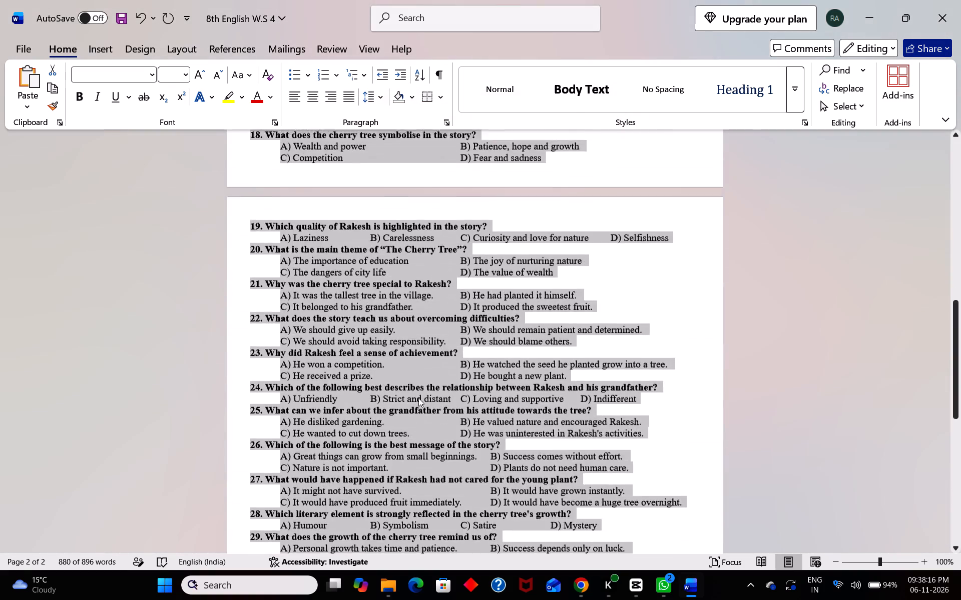
pyautogui.scroll(16, 418, 398)
pyautogui.click(430, 290)
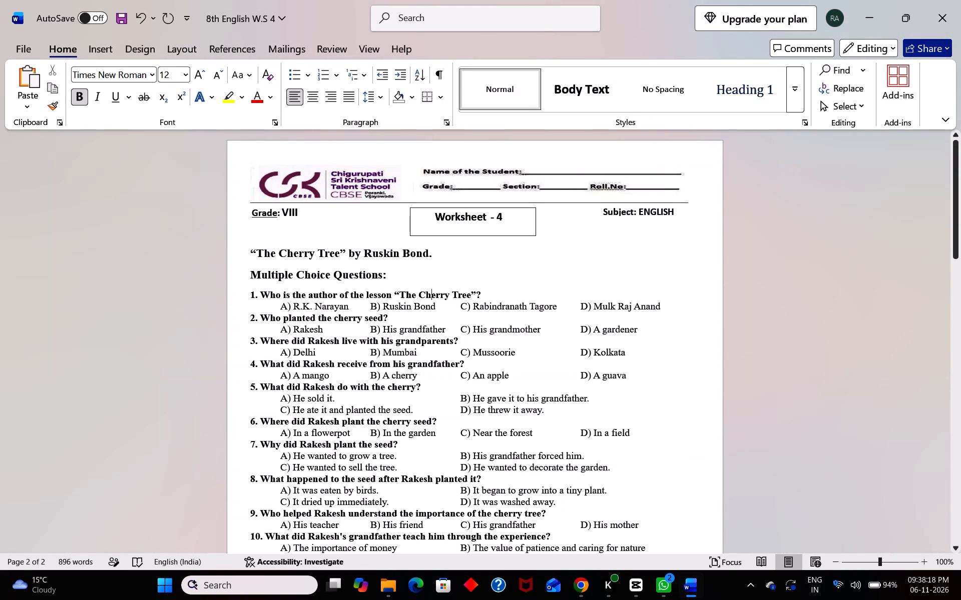
pyautogui.click(421, 280)
pyautogui.press('Return')
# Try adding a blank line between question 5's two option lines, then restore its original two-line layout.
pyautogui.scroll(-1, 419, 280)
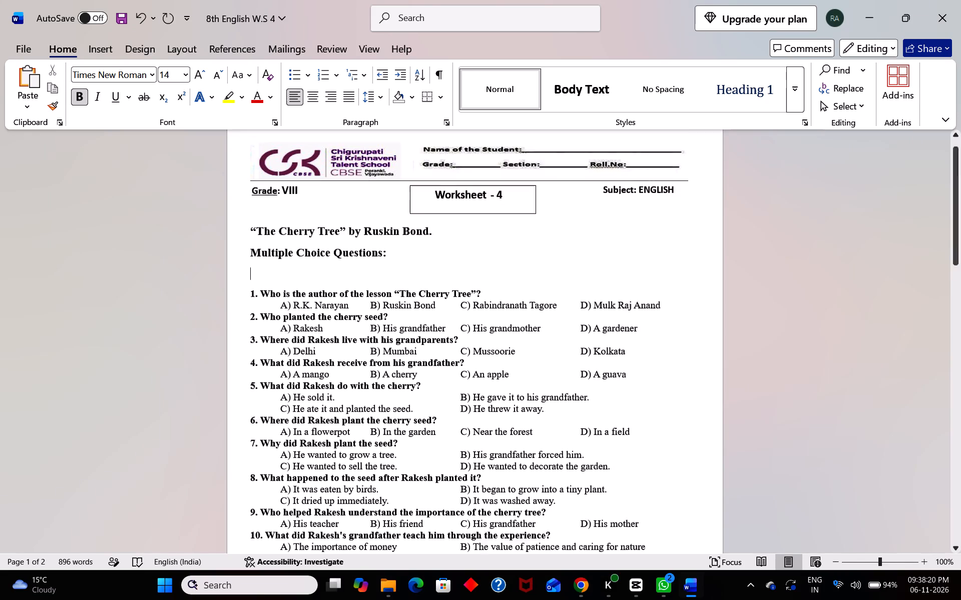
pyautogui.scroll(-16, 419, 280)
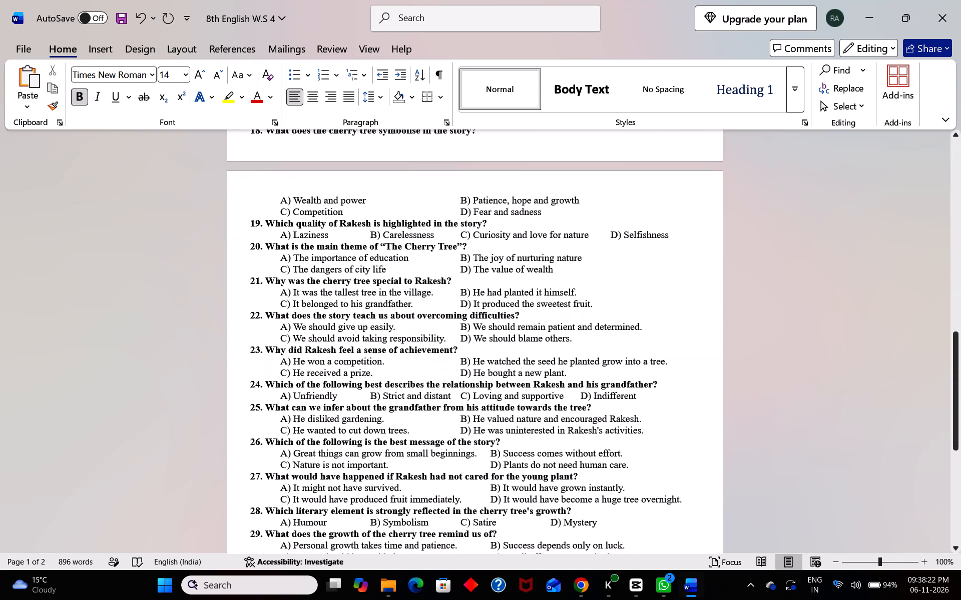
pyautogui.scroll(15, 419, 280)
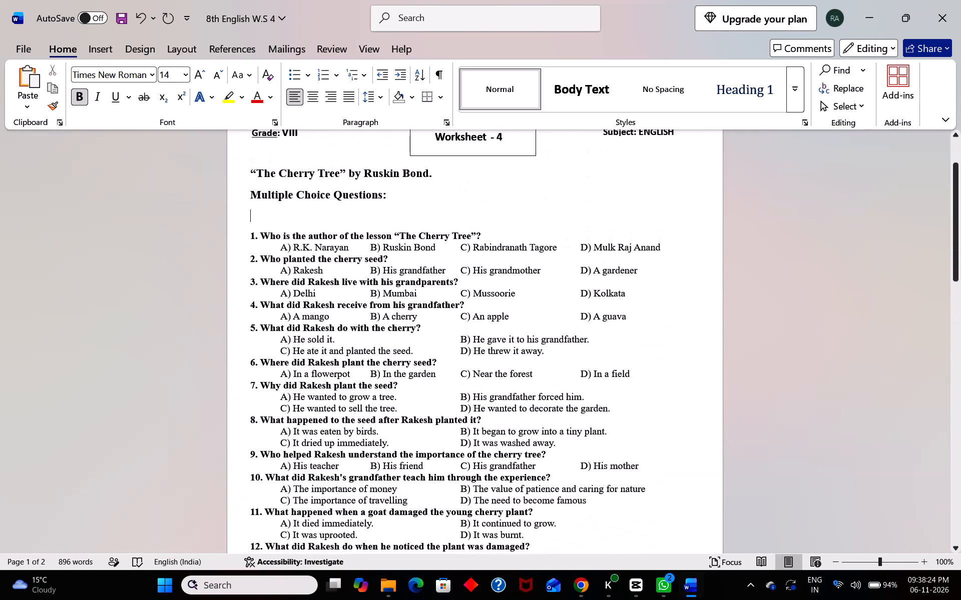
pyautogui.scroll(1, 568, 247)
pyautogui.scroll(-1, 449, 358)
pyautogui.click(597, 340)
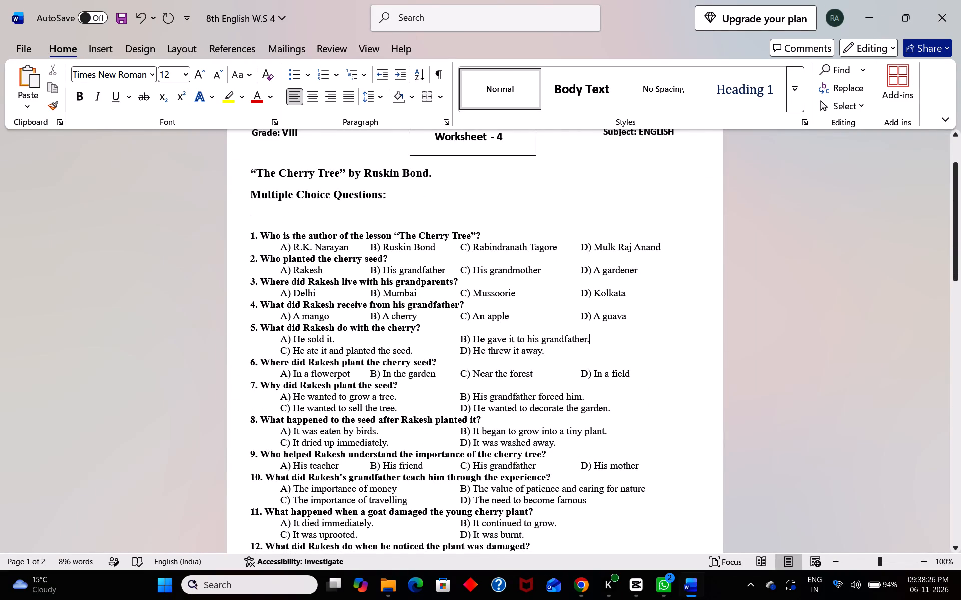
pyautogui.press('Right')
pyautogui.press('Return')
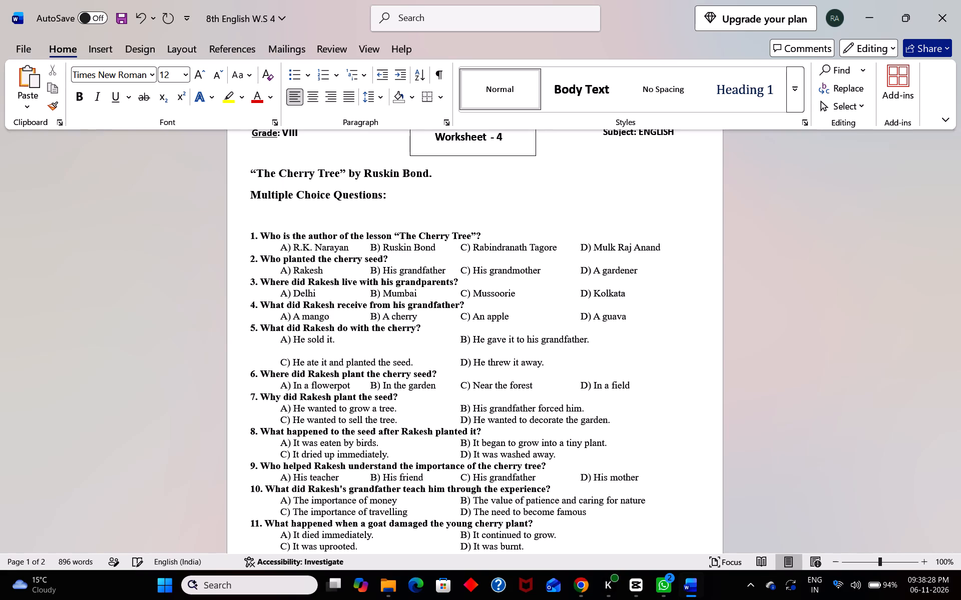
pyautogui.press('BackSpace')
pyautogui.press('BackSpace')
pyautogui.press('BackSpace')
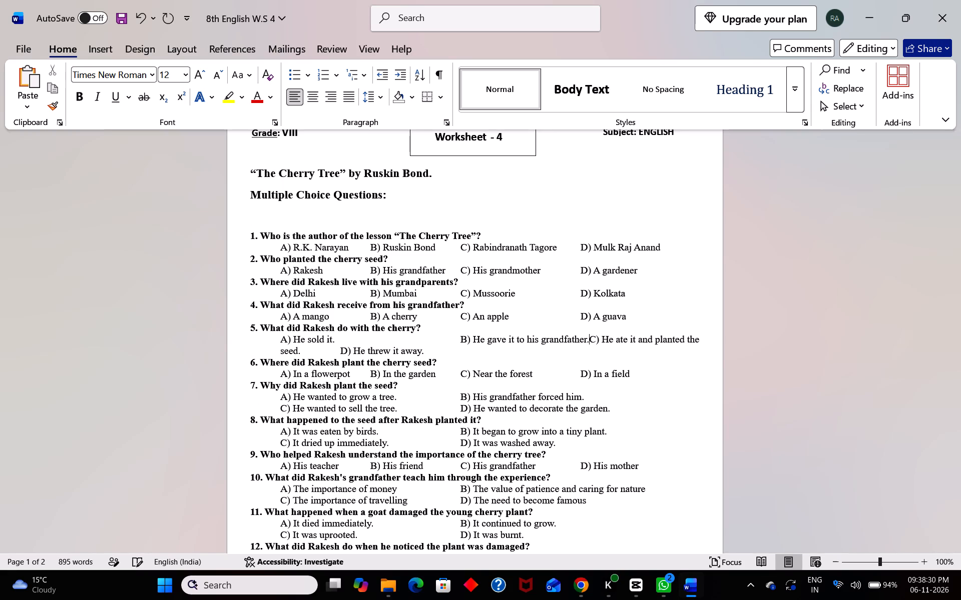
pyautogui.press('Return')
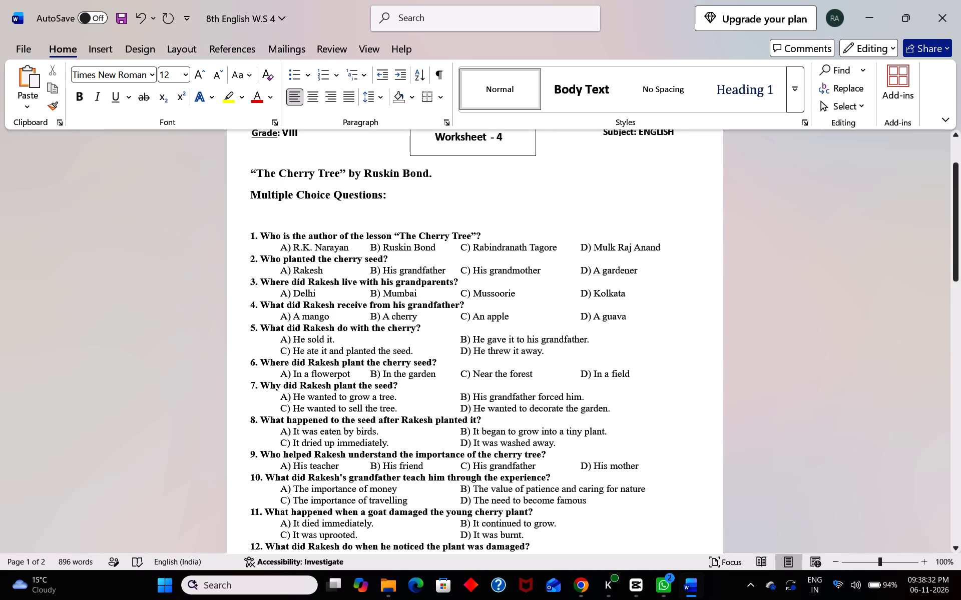
# Move question 19's options C and D onto a second line below options A and B.
pyautogui.scroll(-20, 400, 341)
pyautogui.scroll(-5, 400, 341)
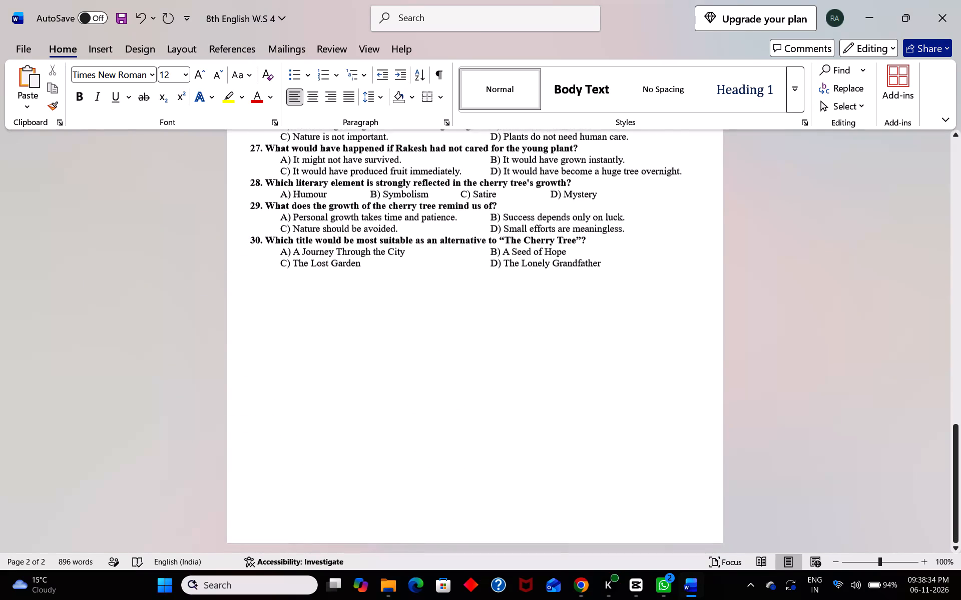
pyautogui.scroll(10, 408, 307)
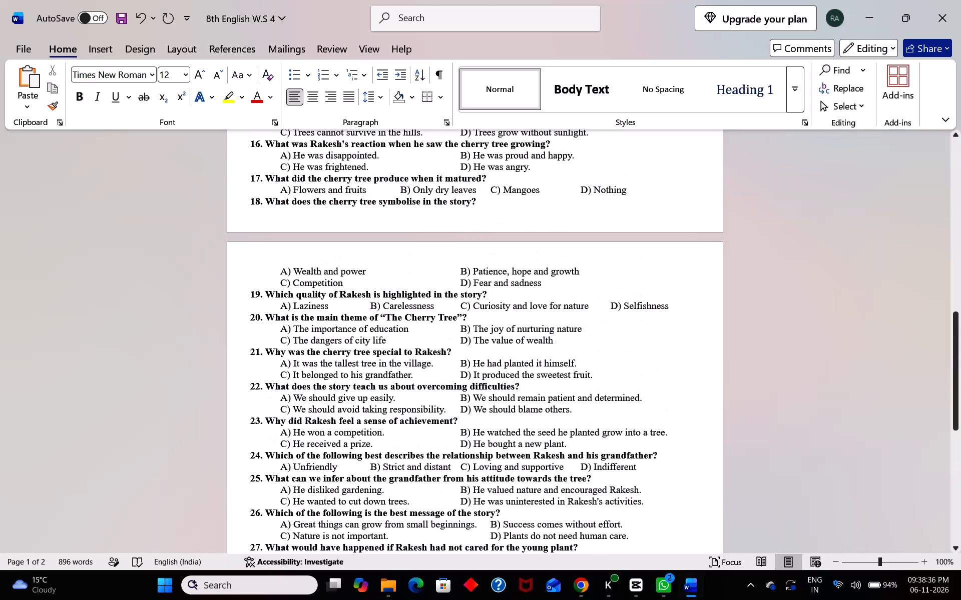
pyautogui.scroll(1, 471, 298)
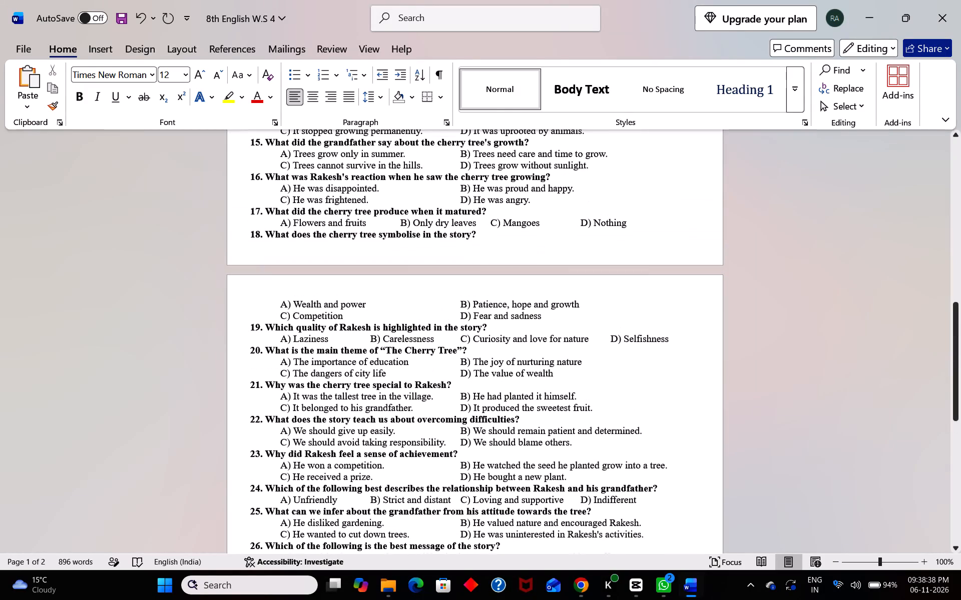
pyautogui.click(471, 346)
pyautogui.click(463, 347)
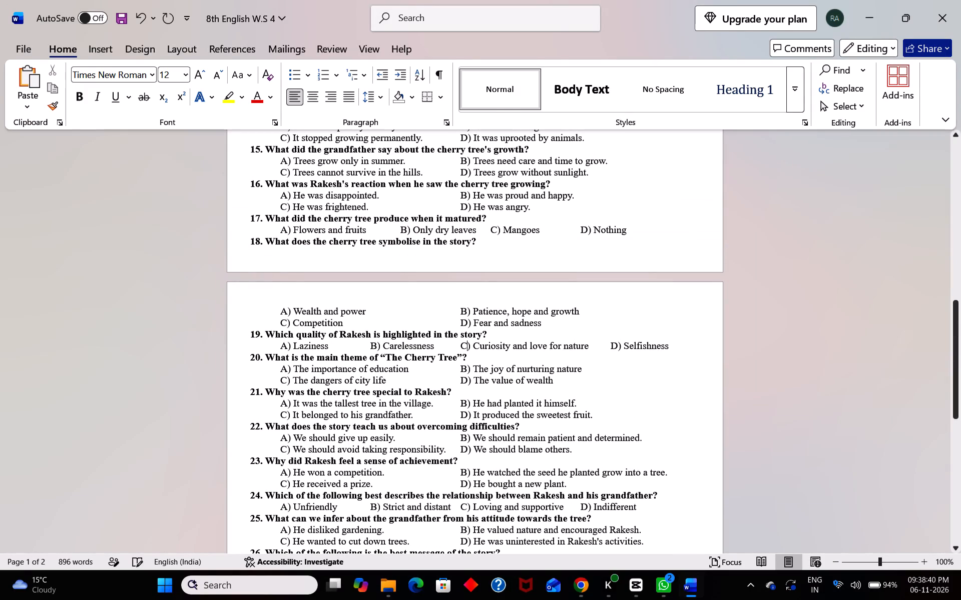
pyautogui.press('Left')
pyautogui.press('Return')
# Shift question 19's option B by three tab stops and option D by one so that they align in one column.
pyautogui.press('Left')
pyautogui.press('Left')
pyautogui.press('Left')
pyautogui.press('Left')
pyautogui.press('Left')
pyautogui.press('Left')
pyautogui.press('Left')
pyautogui.press('Left')
pyautogui.press('Left')
pyautogui.press('Left')
pyautogui.press('Left')
pyautogui.press('Left')
pyautogui.press('Left')
pyautogui.press('Left')
pyautogui.press('Left')
pyautogui.press('Left')
pyautogui.press('Left')
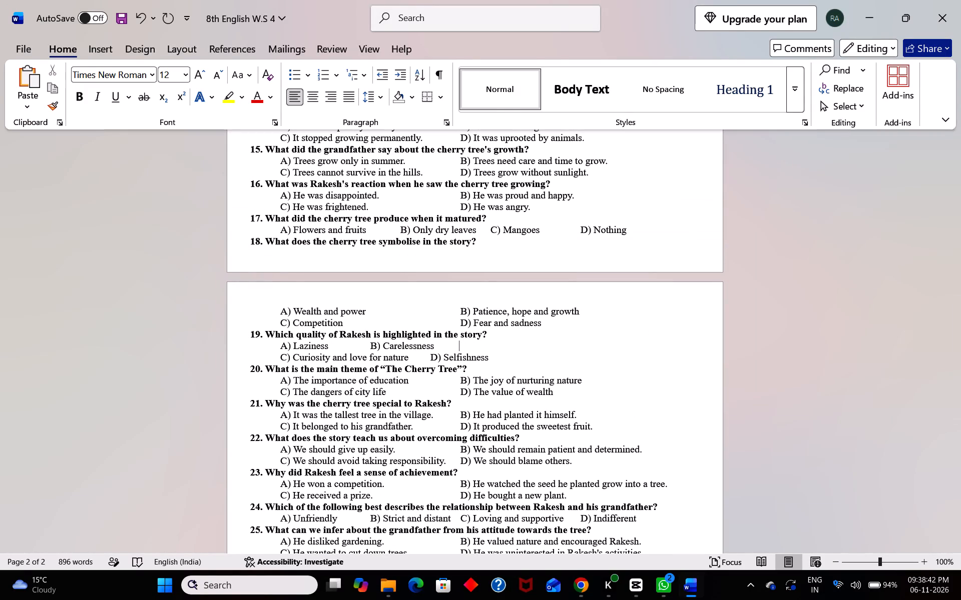
pyautogui.press('Tab')
pyautogui.press('Tab')
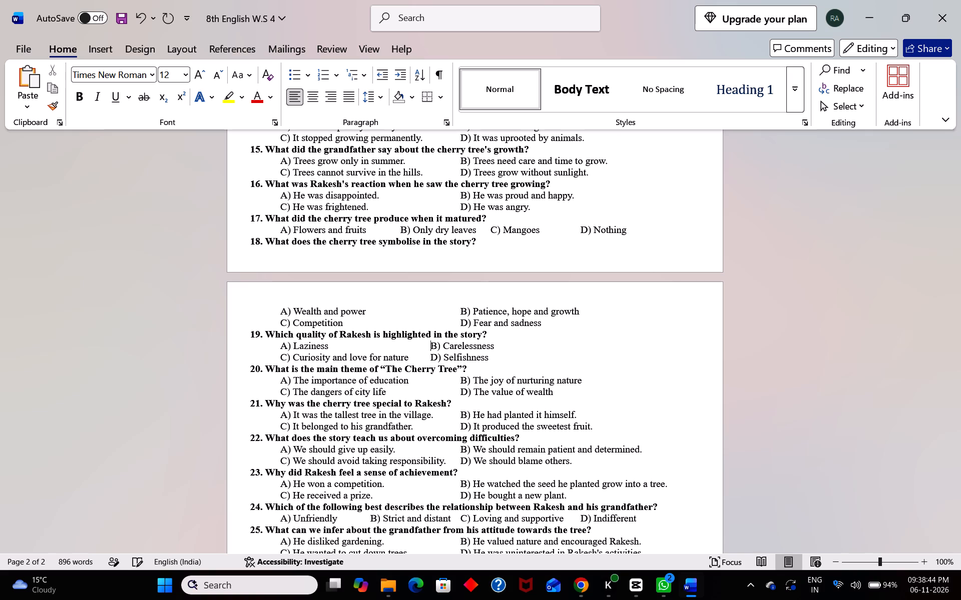
pyautogui.press('Tab')
pyautogui.press('Left')
pyautogui.press('Down')
pyautogui.press('Tab')
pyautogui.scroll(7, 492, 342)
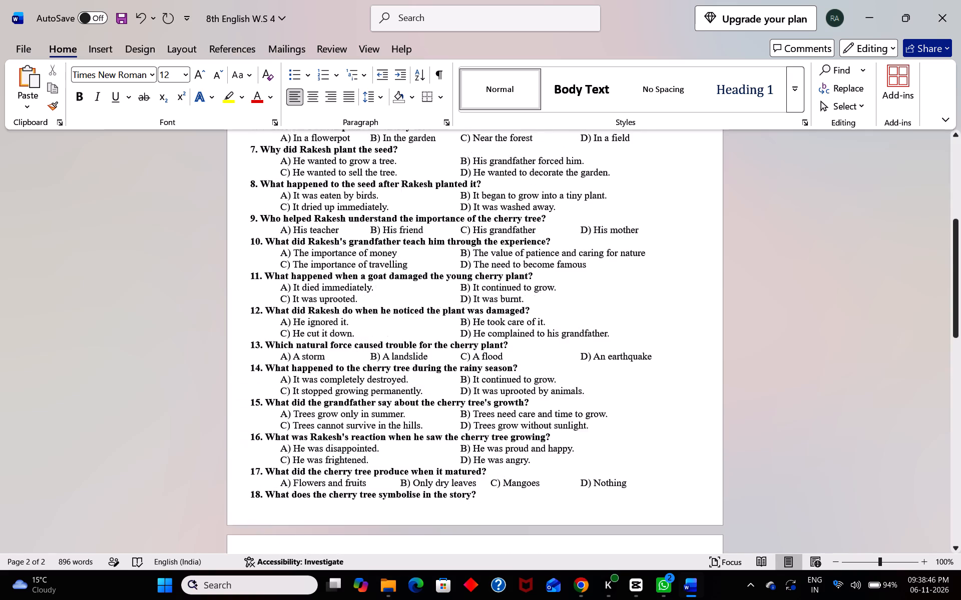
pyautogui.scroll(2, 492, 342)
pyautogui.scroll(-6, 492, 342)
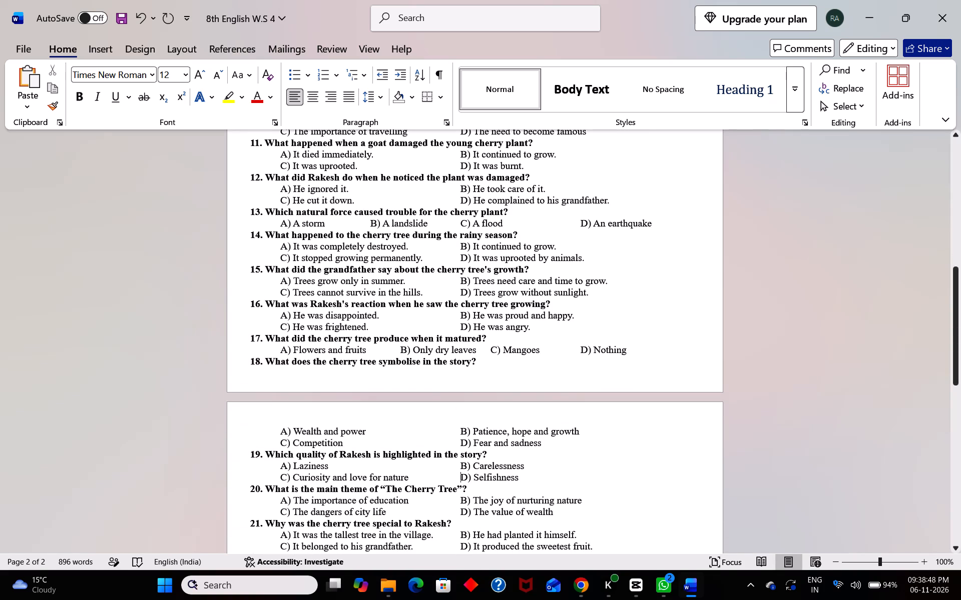
# Review the option layout of the questions across both pages for sets still running on a single line.
pyautogui.scroll(9, 535, 316)
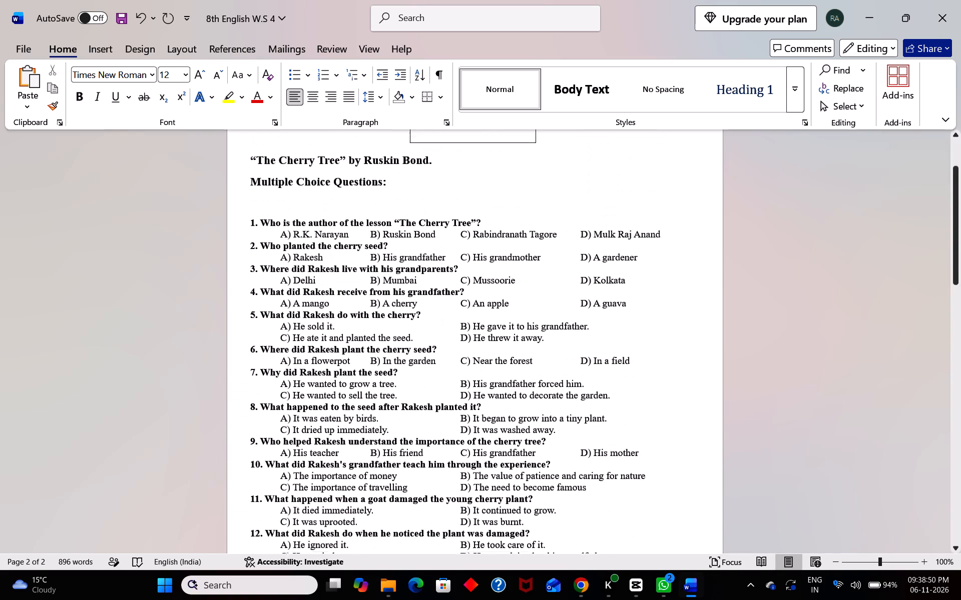
pyautogui.scroll(-3, 531, 314)
pyautogui.scroll(2, 531, 314)
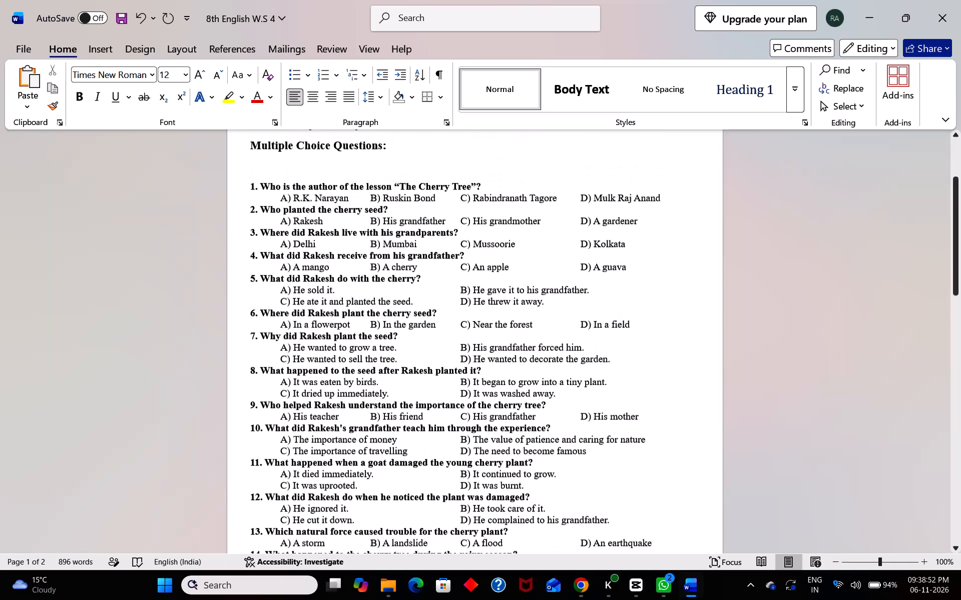
pyautogui.scroll(-12, 531, 314)
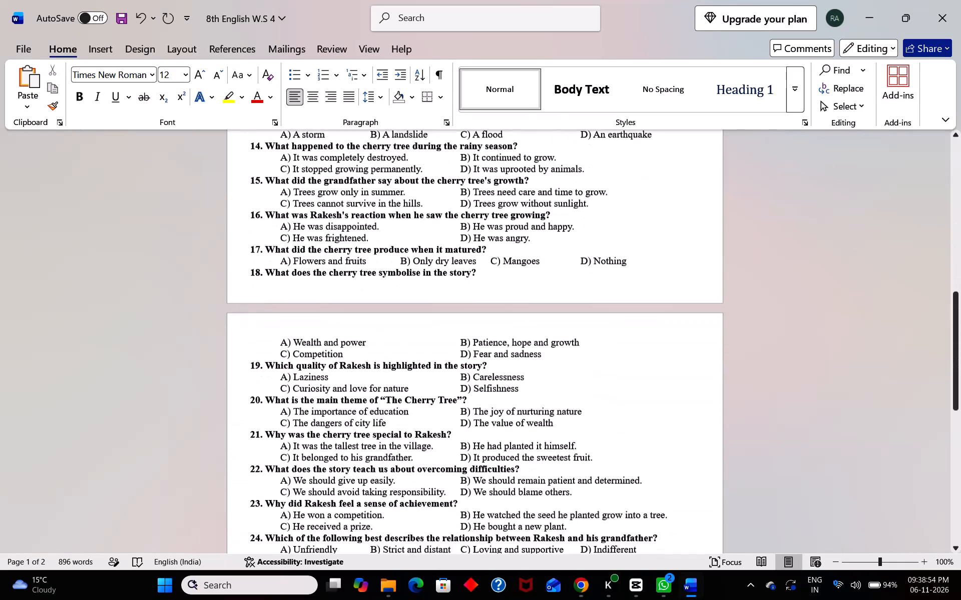
pyautogui.scroll(-5, 531, 314)
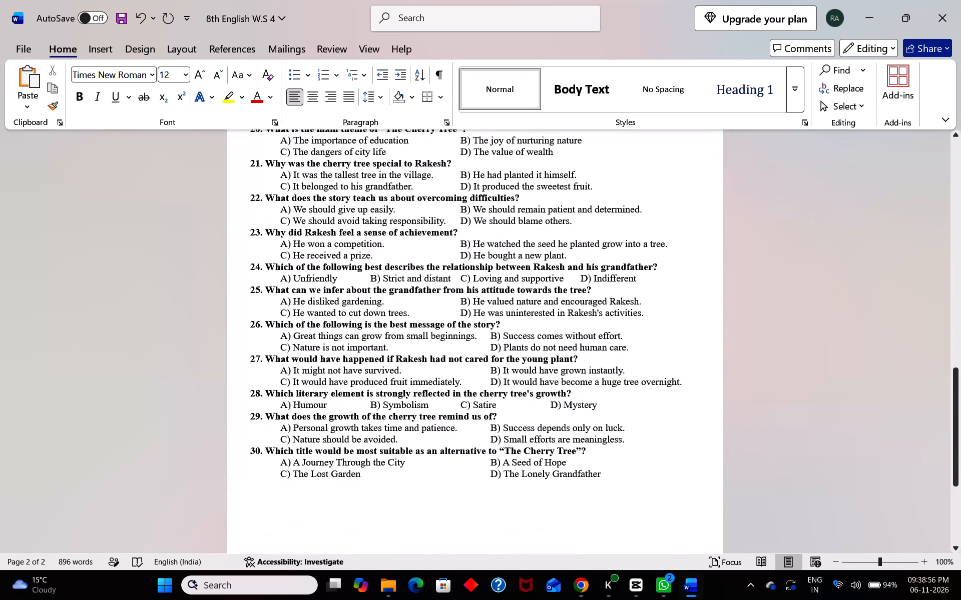
pyautogui.scroll(-1, 508, 303)
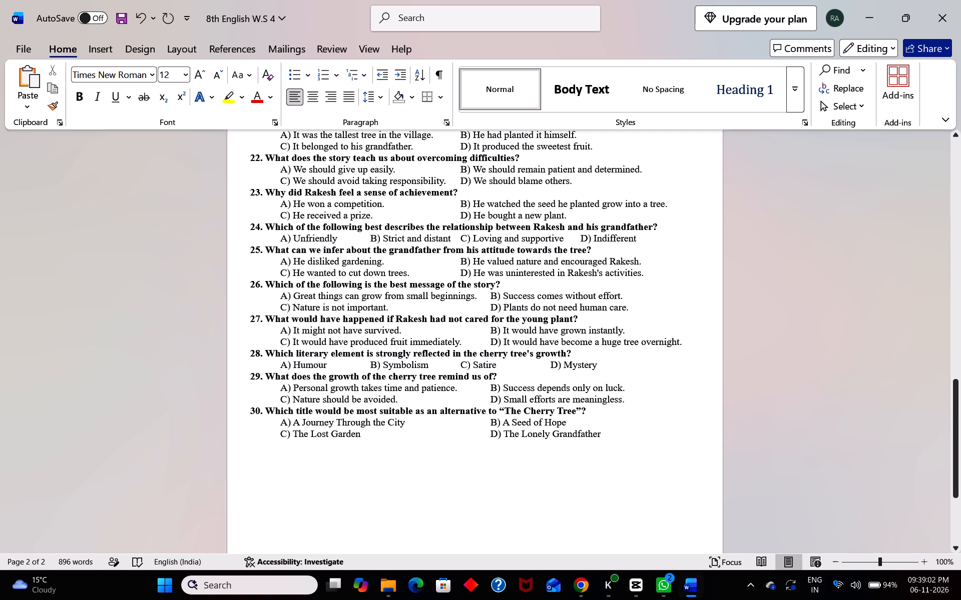
pyautogui.scroll(-5, 483, 332)
pyautogui.scroll(6, 479, 322)
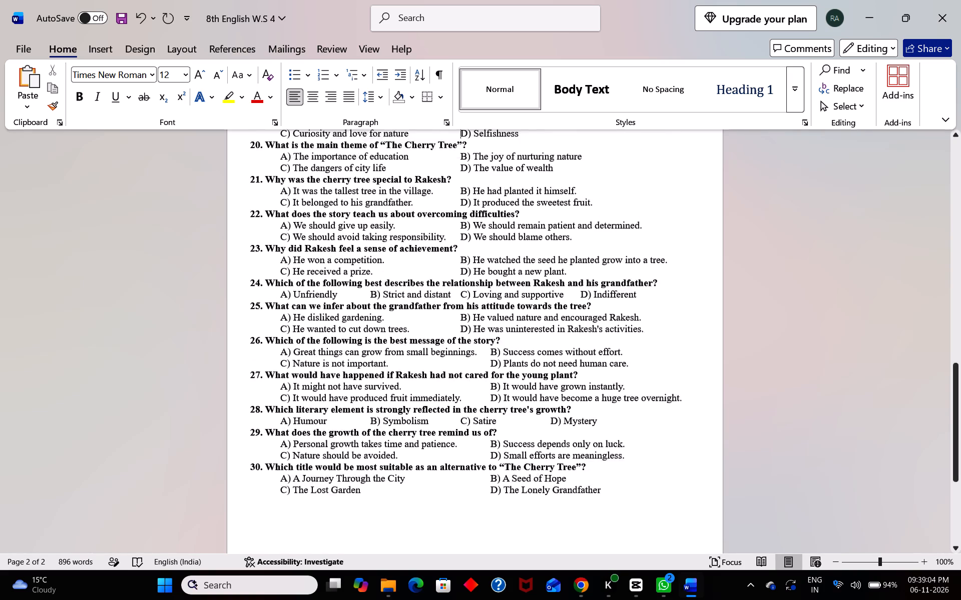
pyautogui.scroll(2, 479, 322)
pyautogui.scroll(-1, 479, 322)
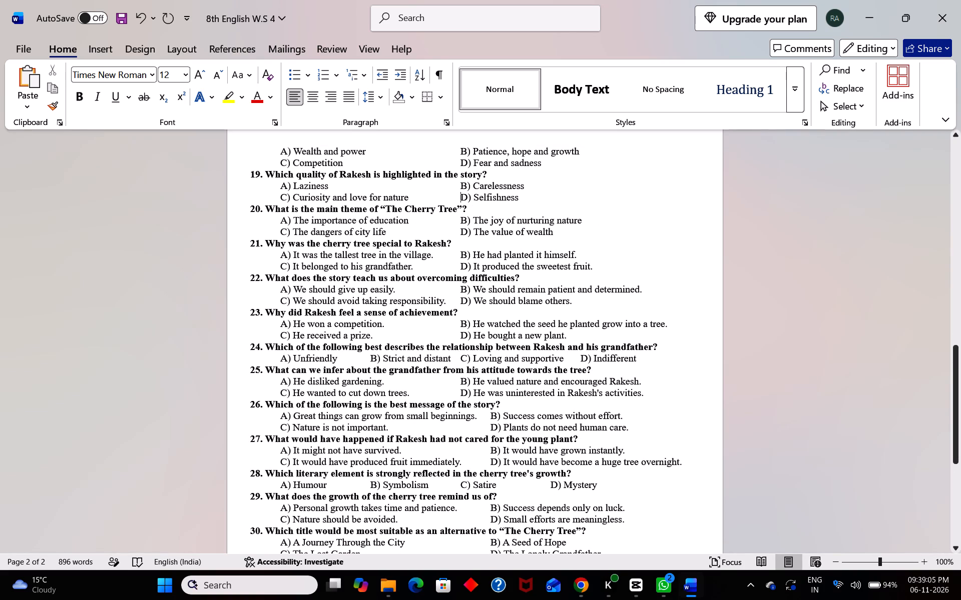
# Move question 24's options C and D onto a second line below options A and B.
pyautogui.click(458, 363)
pyautogui.press('Return')
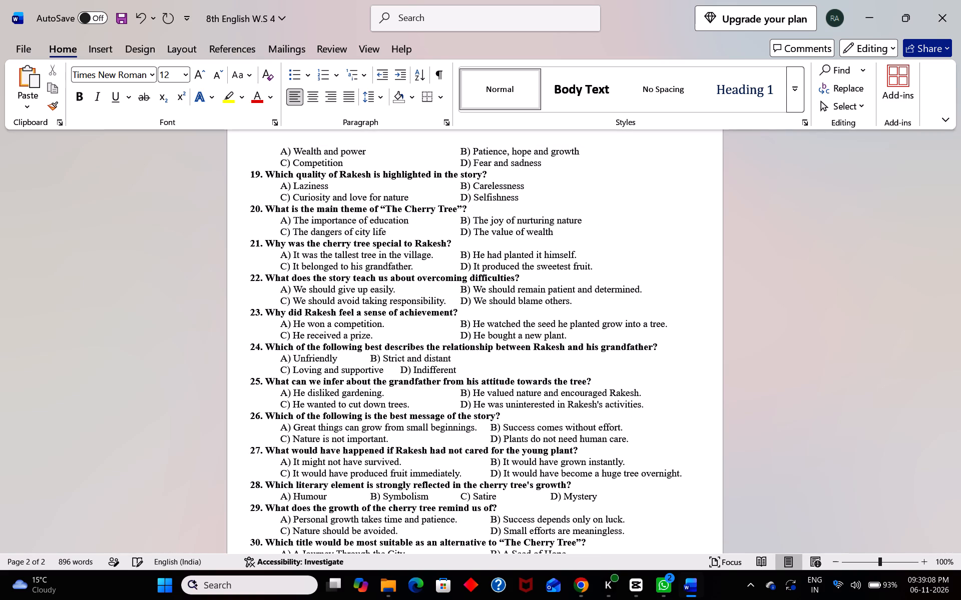
# Shift question 24's option B by three tab stops and option D by two so that they align in one column.
pyautogui.press('Right')
pyautogui.press('Right')
pyautogui.press('Right')
pyautogui.press('Right')
pyautogui.press('Right')
pyautogui.press('Right')
pyautogui.press('Right')
pyautogui.press('Right')
pyautogui.press('Right')
pyautogui.press('Up')
pyautogui.press('Right')
pyautogui.press('Right')
pyautogui.press('Right')
pyautogui.press('Right')
pyautogui.press('Right')
pyautogui.press('Right')
pyautogui.press('Right')
pyautogui.press('Left')
pyautogui.press('Left')
pyautogui.press('Tab')
pyautogui.press('Tab')
pyautogui.press('Left')
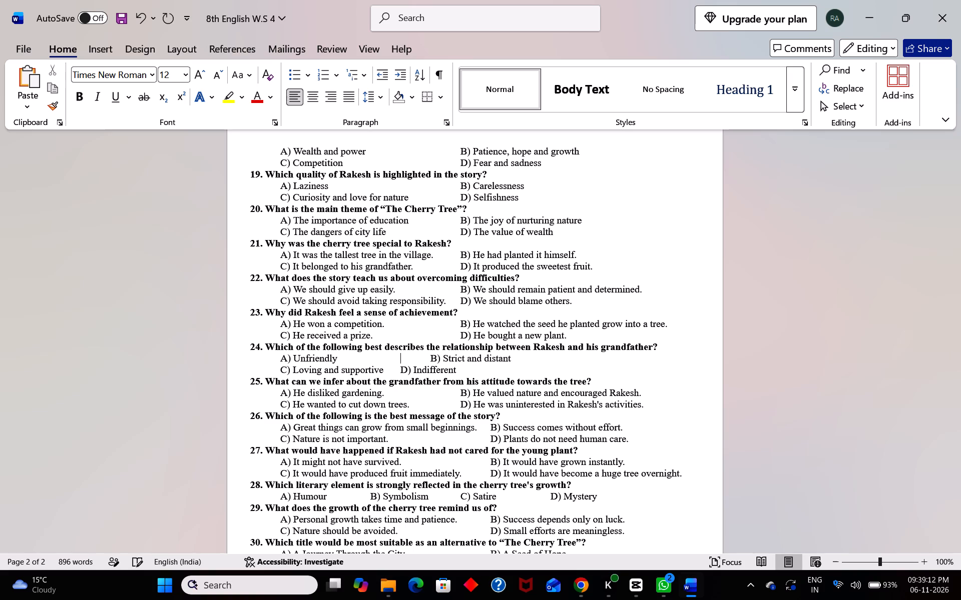
pyautogui.press('Down')
pyautogui.press('Tab')
pyautogui.press('Tab')
pyautogui.press('Left')
pyautogui.press('Up')
pyautogui.press('Tab')
pyautogui.press('Down')
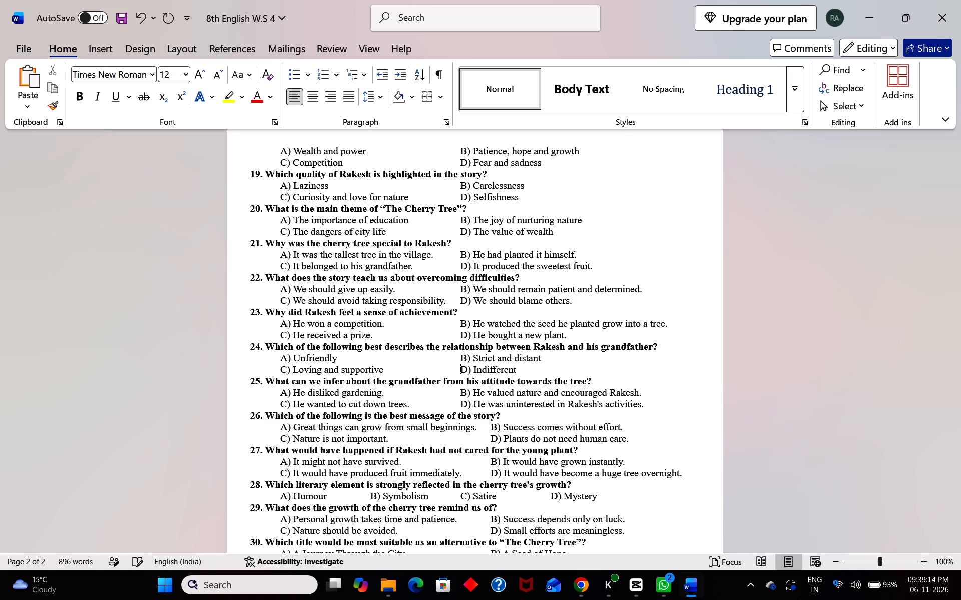
# Move question 28's options C and D onto a second line below options A and B.
pyautogui.scroll(-3, 445, 331)
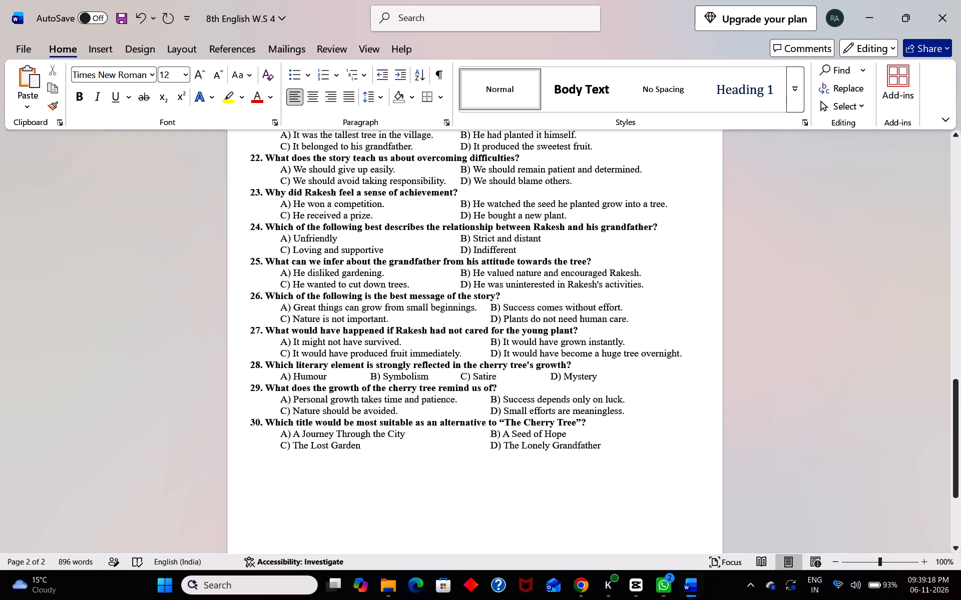
pyautogui.moveTo(456, 375); pyautogui.dragTo(463, 377)
pyautogui.press('Return')
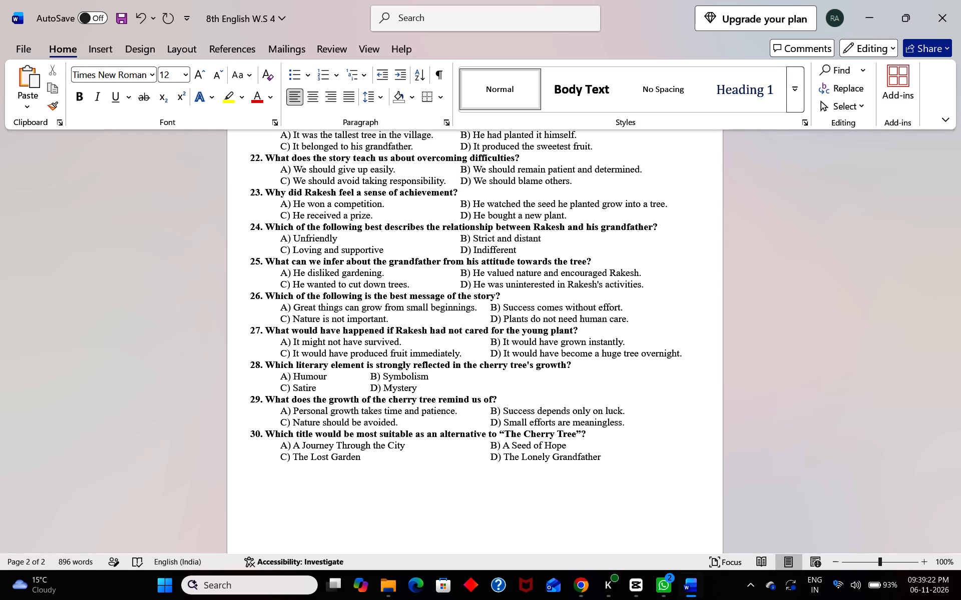
# Shift question 28's option B, Symbolism, by three tab stops.
pyautogui.press('Left')
pyautogui.press('Left')
pyautogui.press('Left')
pyautogui.press('Left')
pyautogui.press('Left')
pyautogui.press('Left')
pyautogui.press('Left')
pyautogui.press('Left')
pyautogui.press('Left')
pyautogui.press('Left')
pyautogui.press('Left')
pyautogui.press('Left')
pyautogui.press('Left')
pyautogui.press('Left')
pyautogui.press('Left')
pyautogui.press('Left')
pyautogui.press('Right')
pyautogui.press('Tab')
pyautogui.press('Tab')
pyautogui.press('Tab')
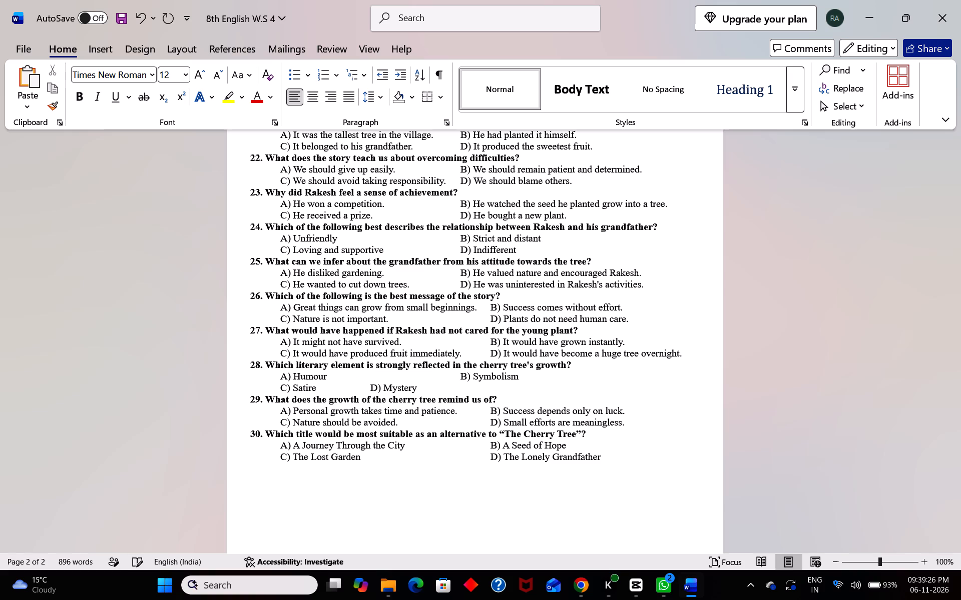
pyautogui.press('Tab')
pyautogui.press('BackSpace')
# Shift question 28's option D, Mystery, by three tab stops so that it aligns under option B.
pyautogui.press('Left')
pyautogui.press('Left')
pyautogui.press('Left')
pyautogui.press('Left')
pyautogui.press('Down')
pyautogui.press('Right')
pyautogui.press('Right')
pyautogui.press('Left')
pyautogui.press('Tab')
pyautogui.press('Tab')
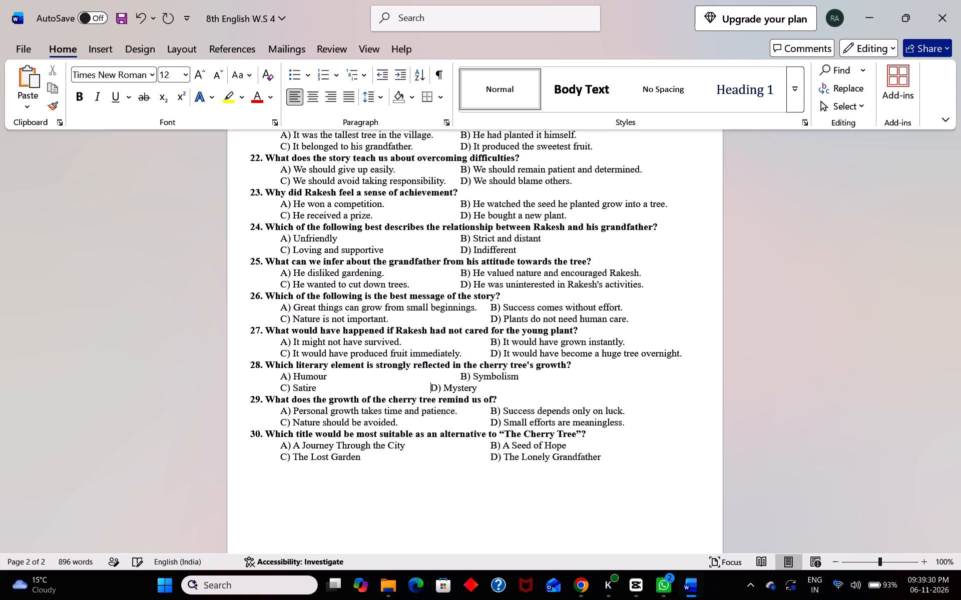
pyautogui.press('Tab')
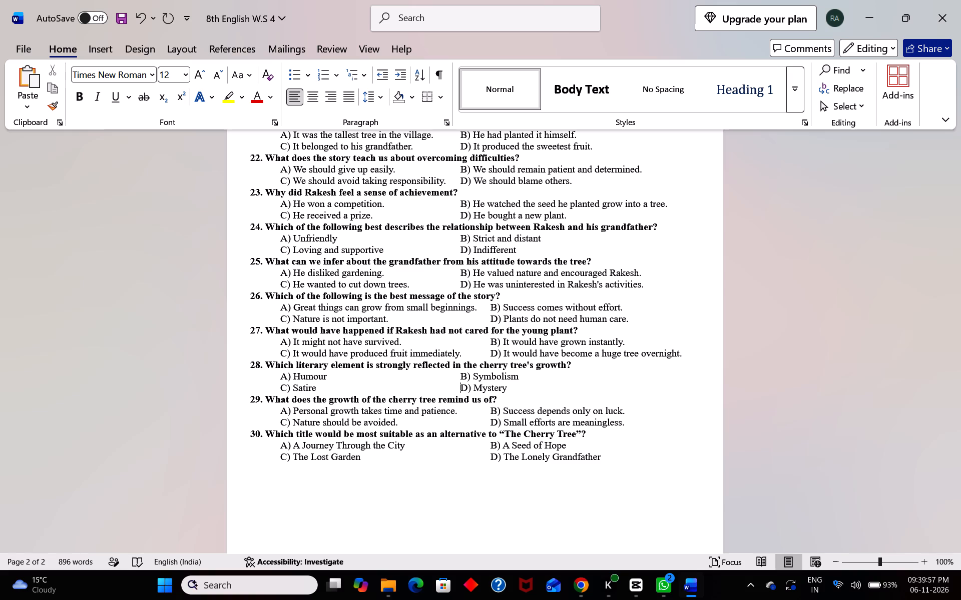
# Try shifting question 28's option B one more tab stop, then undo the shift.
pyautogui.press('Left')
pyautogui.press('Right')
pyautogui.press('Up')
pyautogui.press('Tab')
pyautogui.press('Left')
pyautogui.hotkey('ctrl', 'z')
# Move question 17's options C and D onto a second line below options A and B.
pyautogui.scroll(3, 528, 357)
pyautogui.scroll(6, 454, 353)
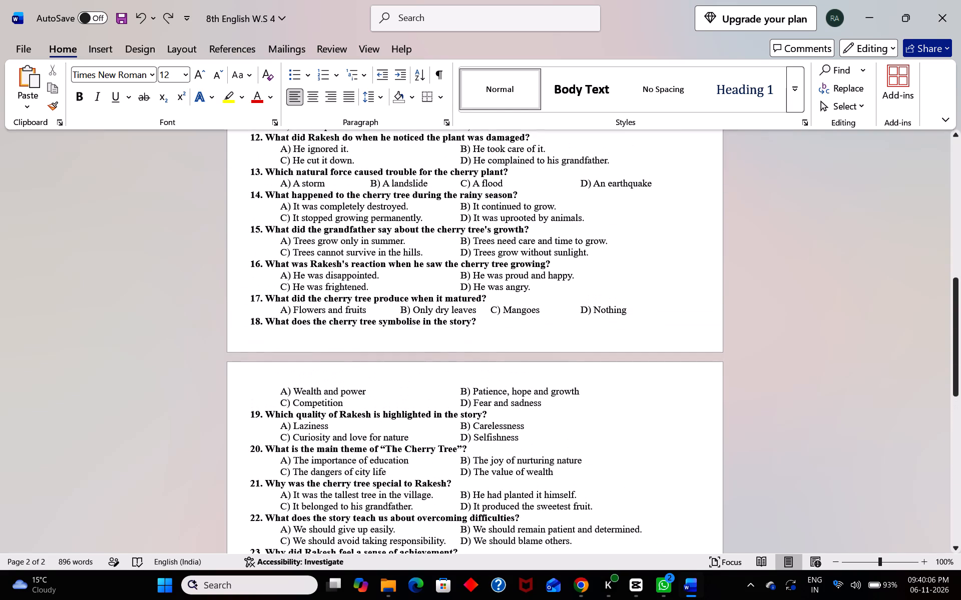
pyautogui.click(489, 309)
pyautogui.press('Return')
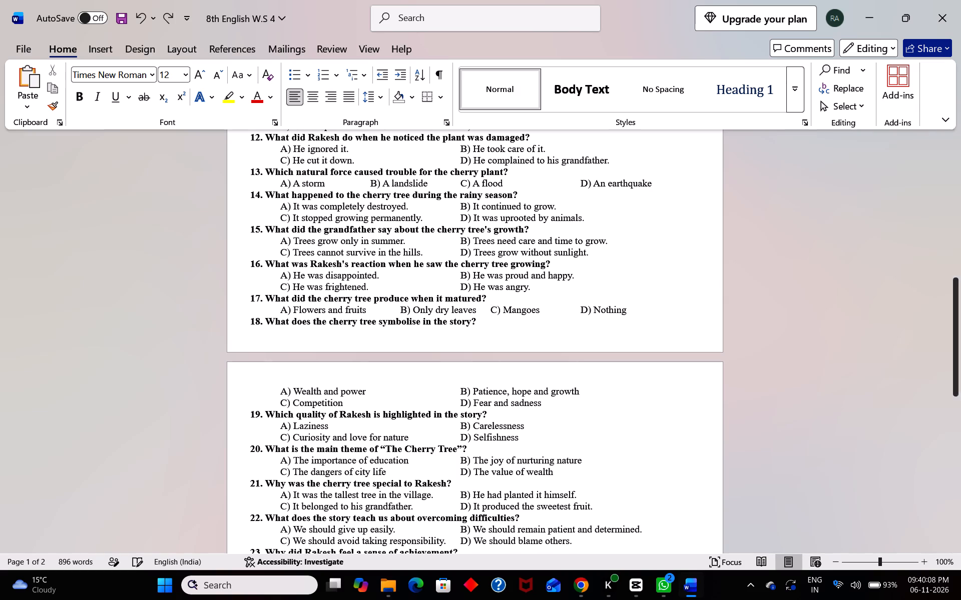
# Shift question 17's option B, Only dry leaves, by two tab stops to match the column of the questions above.
pyautogui.press('Left')
pyautogui.press('Left')
pyautogui.press('Left')
pyautogui.press('Left')
pyautogui.press('Left')
pyautogui.press('Left')
pyautogui.press('Left')
pyautogui.press('Left')
pyautogui.press('Left')
pyautogui.press('Left')
pyautogui.press('Left')
pyautogui.press('Left')
pyautogui.press('Left')
pyautogui.press('Left')
pyautogui.press('Left')
pyautogui.press('Left')
pyautogui.press('Left')
pyautogui.press('Left')
pyautogui.press('Left')
pyautogui.press('Left')
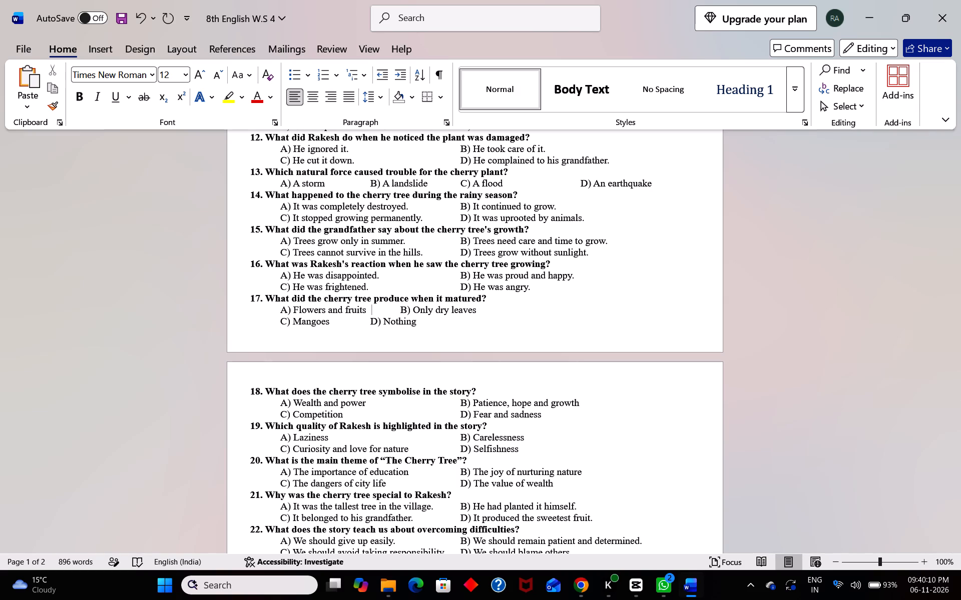
pyautogui.press('Right')
pyautogui.press('Tab')
pyautogui.press('Tab')
# Shift question 17's option D, Nothing, by three tab stops so that it aligns under option B.
pyautogui.press('Left')
pyautogui.press('Down')
pyautogui.press('Right')
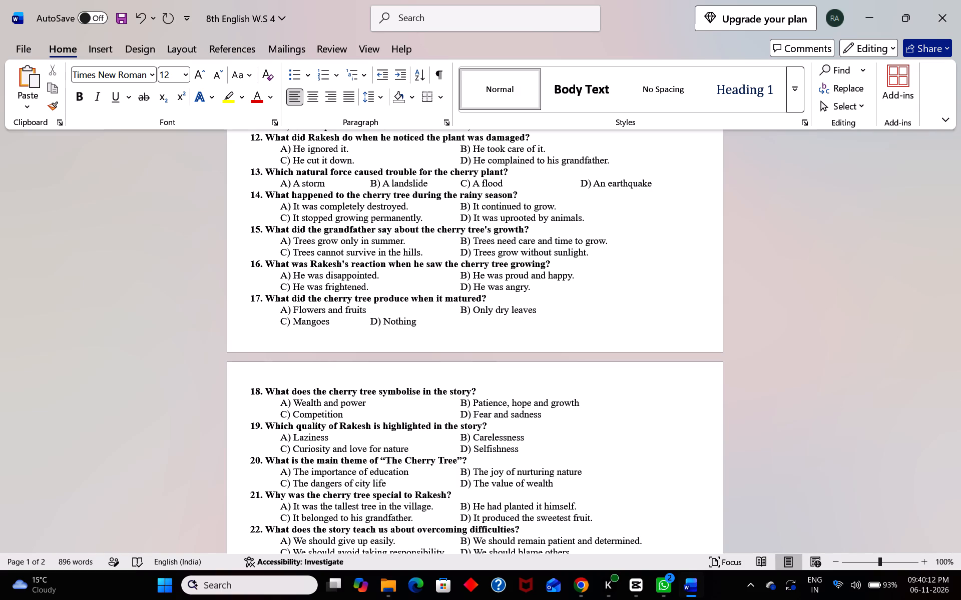
pyautogui.press('Up')
pyautogui.press('Left')
pyautogui.press('Right')
pyautogui.press('Right')
pyautogui.press('Right')
pyautogui.press('Right')
pyautogui.press('Right')
pyautogui.press('Right')
pyautogui.press('Right')
pyautogui.press('Right')
pyautogui.press('Right')
pyautogui.press('Right')
pyautogui.press('Right')
pyautogui.press('Right')
pyautogui.press('Right')
pyautogui.press('Right')
pyautogui.press('Right')
pyautogui.press('Right')
pyautogui.press('Left')
pyautogui.press('Left')
pyautogui.press('Left')
pyautogui.press('Tab')
pyautogui.press('Tab')
pyautogui.press('Tab')
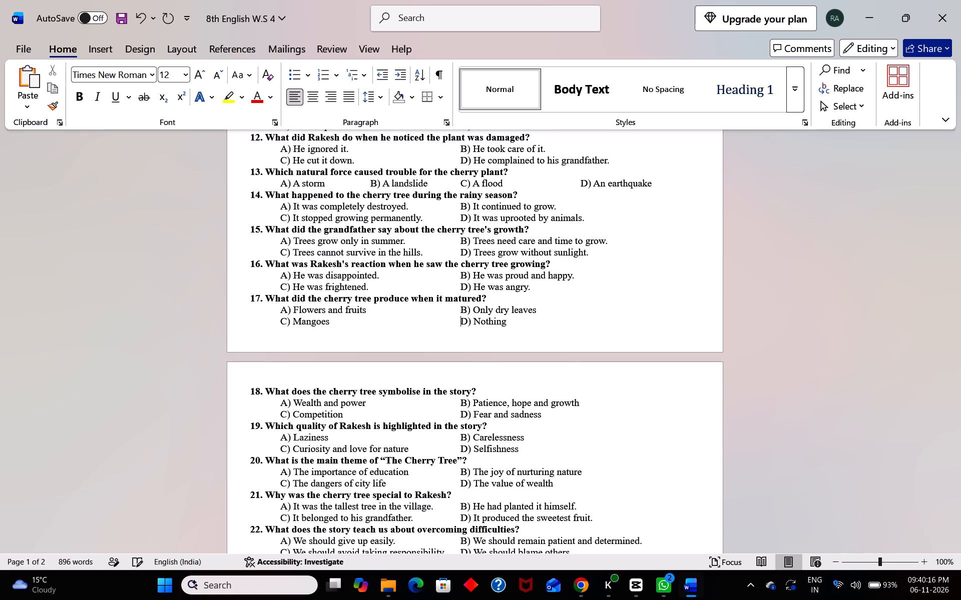
# Move question 13's options C and D onto a second line below options A and B.
pyautogui.scroll(-1, 532, 310)
pyautogui.scroll(2, 532, 310)
pyautogui.scroll(3, 474, 353)
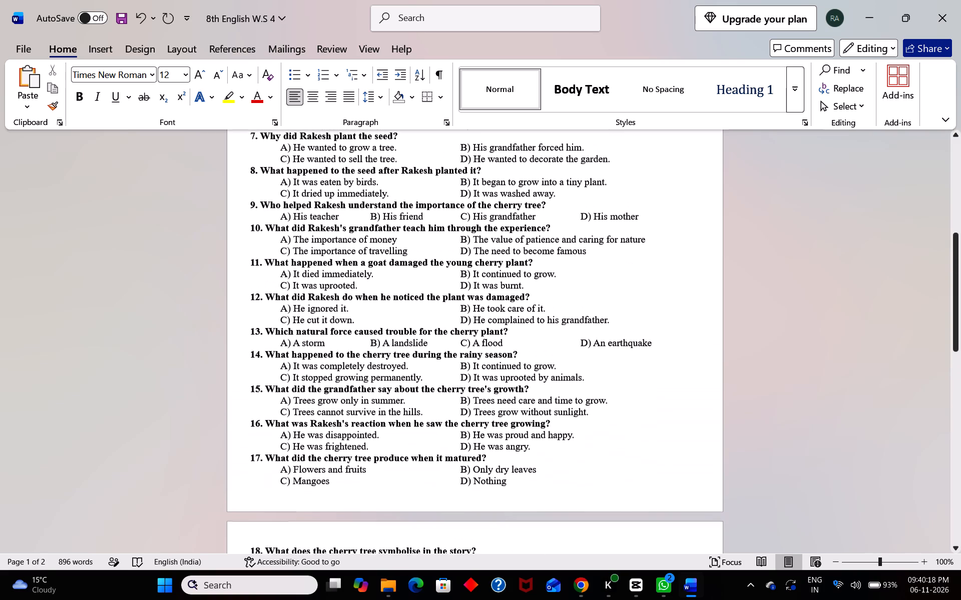
pyautogui.click(458, 343)
pyautogui.press('Return')
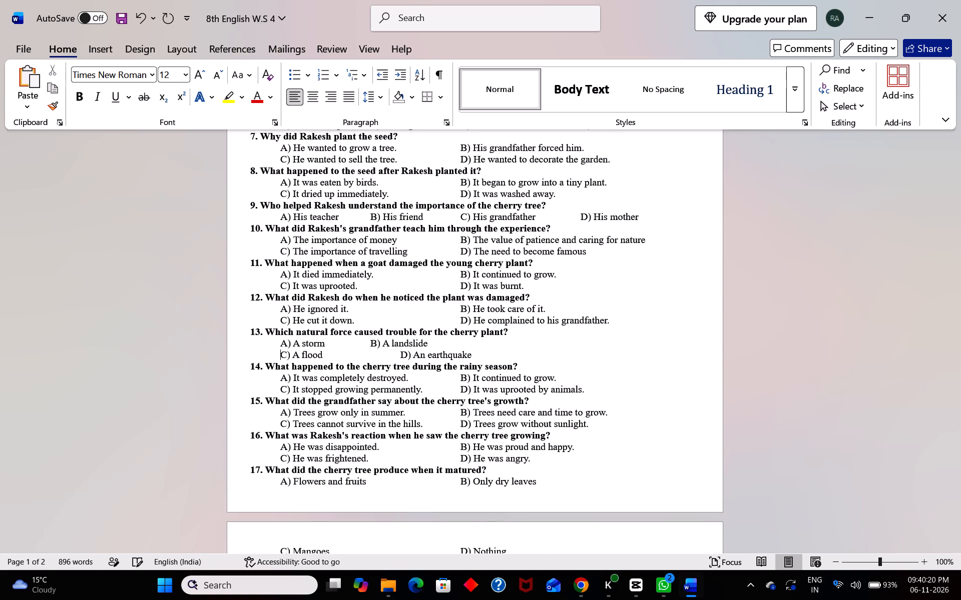
# Shift question 13's option B, A landslide, by three tab stops to match the column of the questions above.
pyautogui.press('Left')
pyautogui.press('Left')
pyautogui.press('Left')
pyautogui.press('Left')
pyautogui.press('Left')
pyautogui.press('Left')
pyautogui.press('Left')
pyautogui.press('Left')
pyautogui.press('Left')
pyautogui.press('Left')
pyautogui.press('Left')
pyautogui.press('Left')
pyautogui.press('Left')
pyautogui.press('Left')
pyautogui.press('Left')
pyautogui.press('Left')
pyautogui.press('Left')
pyautogui.press('Tab')
pyautogui.press('Tab')
pyautogui.press('Tab')
# Shift question 13's option D, An earthquake, by two tab stops so that it aligns under option B.
pyautogui.press('Left')
pyautogui.press('Down')
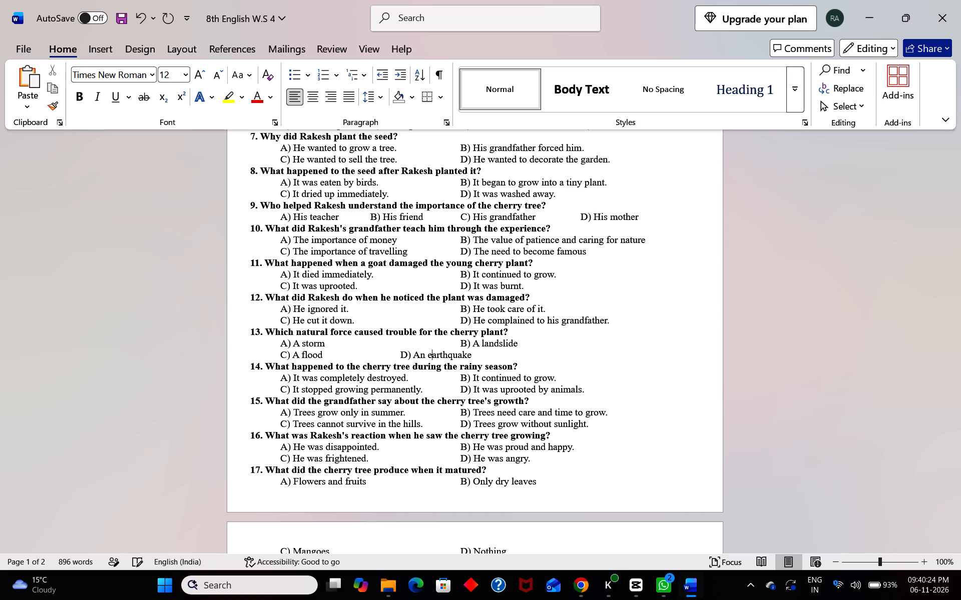
pyautogui.press('Left')
pyautogui.press('Left')
pyautogui.press('Left')
pyautogui.press('Left')
pyautogui.press('Left')
pyautogui.press('Left')
pyautogui.press('Left')
pyautogui.press('Tab')
pyautogui.press('Tab')
# Move question 1's options C and D onto a second line below options A and B.
pyautogui.scroll(3, 554, 301)
pyautogui.scroll(4, 448, 288)
pyautogui.scroll(-2, 448, 288)
pyautogui.click(471, 198)
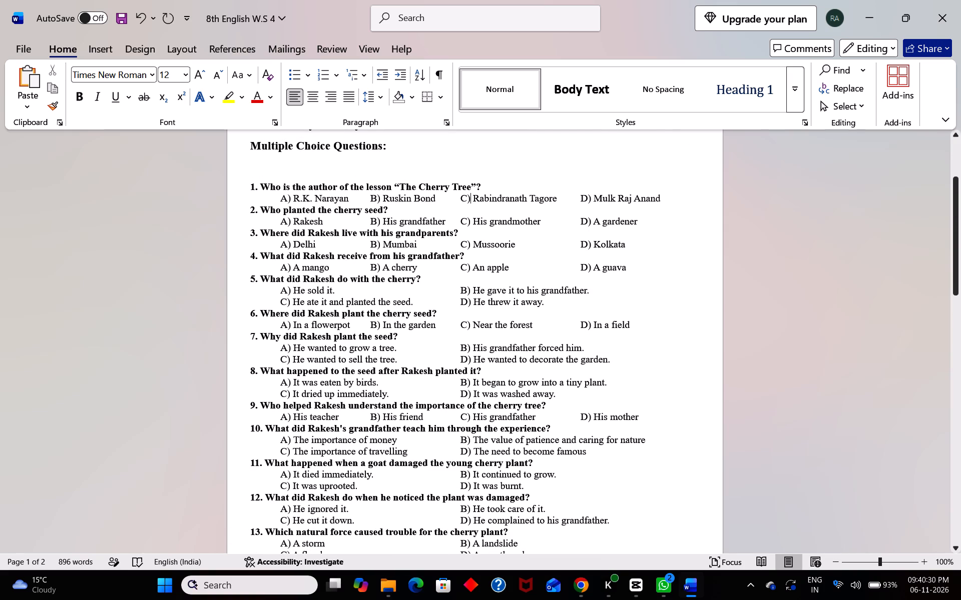
pyautogui.click(458, 198)
pyautogui.press('Return')
# Shift question 1's option B, Ruskin Bond, by three tab stops to match the two-column layout of the other questions.
pyautogui.press('Right')
pyautogui.press('Right')
pyautogui.press('Right')
pyautogui.press('Right')
pyautogui.press('Right')
pyautogui.press('Right')
pyautogui.press('Right')
pyautogui.press('Right')
pyautogui.press('Right')
pyautogui.press('Right')
pyautogui.press('Right')
pyautogui.press('Right')
pyautogui.press('Right')
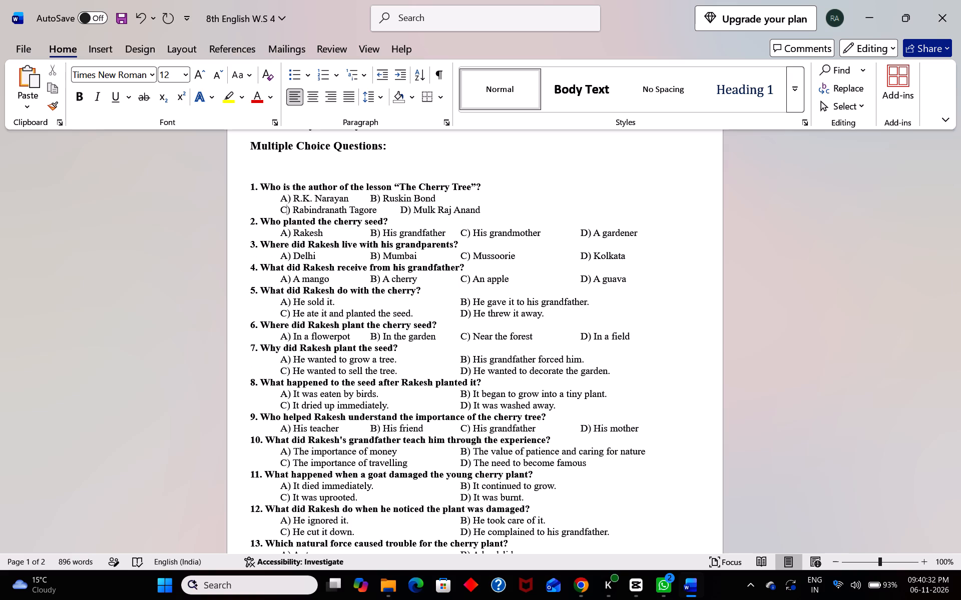
pyautogui.press('Up')
pyautogui.press('Right')
pyautogui.press('Right')
pyautogui.press('Right')
pyautogui.press('Right')
pyautogui.press('Right')
pyautogui.press('Left')
pyautogui.press('Left')
pyautogui.press('Tab')
pyautogui.press('Tab')
pyautogui.press('Tab')
# Shift question 1's option D, Mulk Raj Anand, by two tab stops so that it aligns under option B.
pyautogui.press('Left')
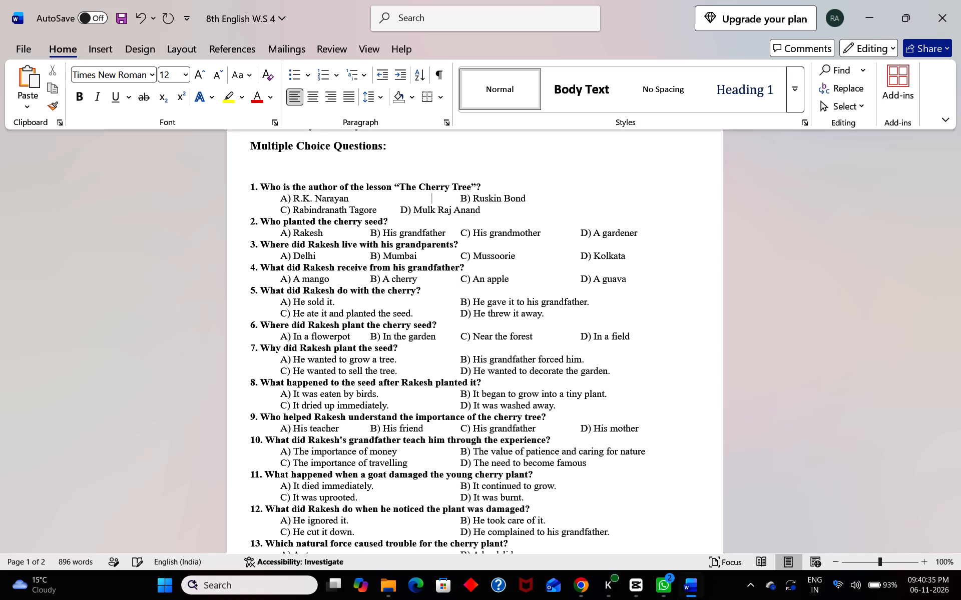
pyautogui.press('Left')
pyautogui.press('Down')
pyautogui.press('Tab')
pyautogui.press('Tab')
# Move question 2's options C and D onto a second line below options A and B.
pyautogui.press('Down')
pyautogui.press('Down')
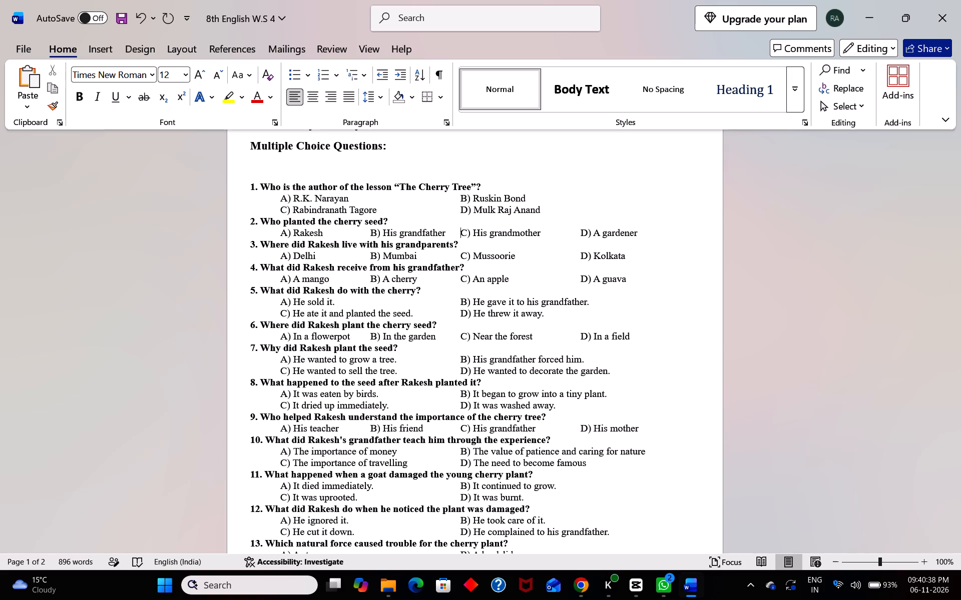
pyautogui.press('Return')
# Shift question 2's option B, His grandfather, by three tab stops to match the second column of question 1.
pyautogui.press('Right')
pyautogui.press('Right')
pyautogui.press('Right')
pyautogui.press('Right')
pyautogui.press('Right')
pyautogui.press('Right')
pyautogui.press('Right')
pyautogui.press('Right')
pyautogui.press('Right')
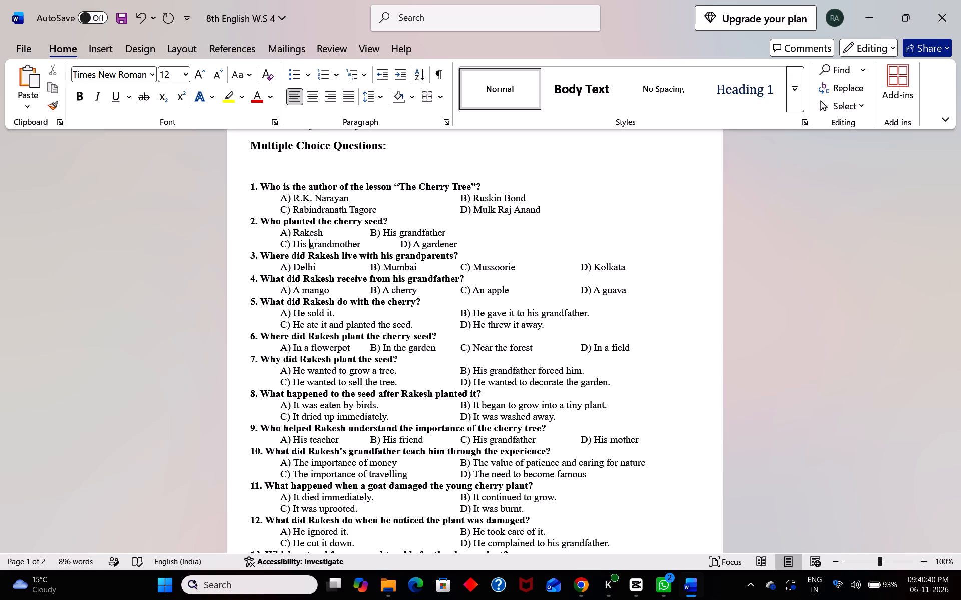
pyautogui.press('Up')
pyautogui.press('Right')
pyautogui.press('Right')
pyautogui.press('Right')
pyautogui.press('Tab')
pyautogui.press('Tab')
pyautogui.press('Tab')
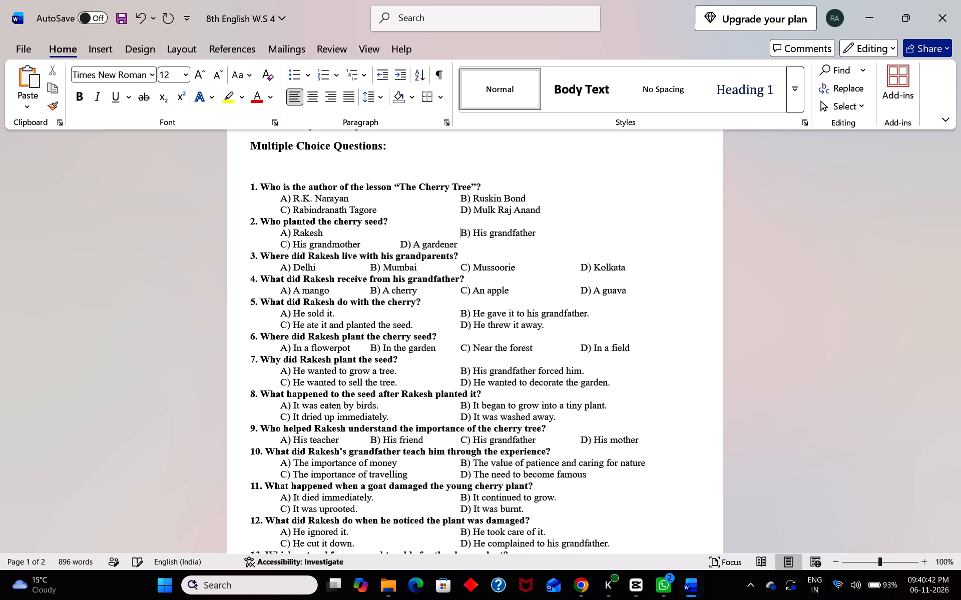
# Shift question 2's option D, A gardener, by two tab stops so that it aligns under option B.
pyautogui.press('Left')
pyautogui.press('Left')
pyautogui.press('Left')
pyautogui.press('Down')
pyautogui.press('Right')
pyautogui.press('Tab')
pyautogui.press('Tab')
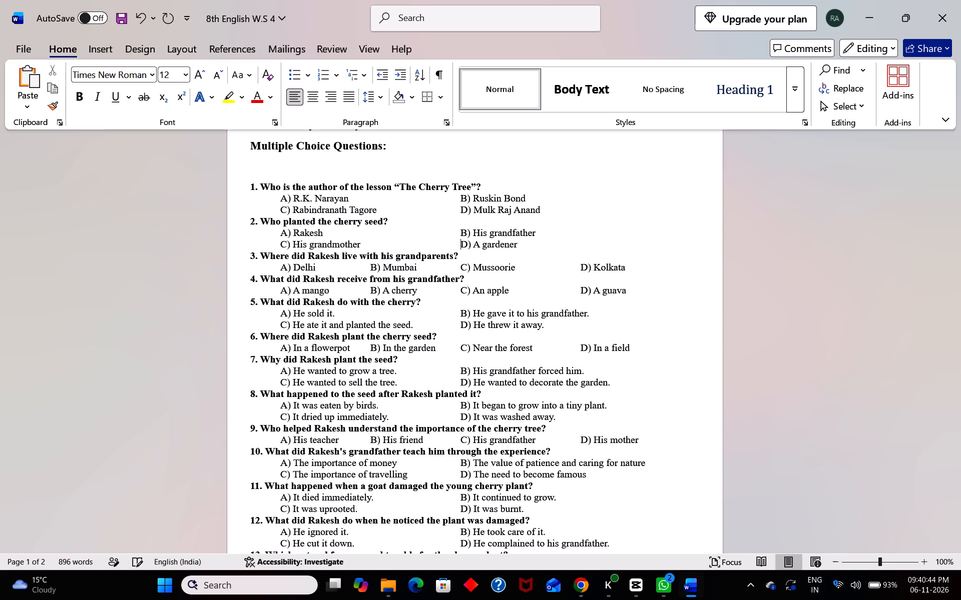
# Move question 3's options C and D onto a second line below options A and B.
pyautogui.press('Down')
pyautogui.press('Down')
pyautogui.press('Return')
# Shift question 3's option D, Kolkata, by two tab stops to match the second column of the questions above.
pyautogui.press('Right')
pyautogui.press('Right')
pyautogui.press('Right')
pyautogui.press('Right')
pyautogui.press('Right')
pyautogui.press('Right')
pyautogui.press('Right')
pyautogui.press('Right')
pyautogui.press('Right')
pyautogui.press('Right')
pyautogui.press('Right')
pyautogui.press('Right')
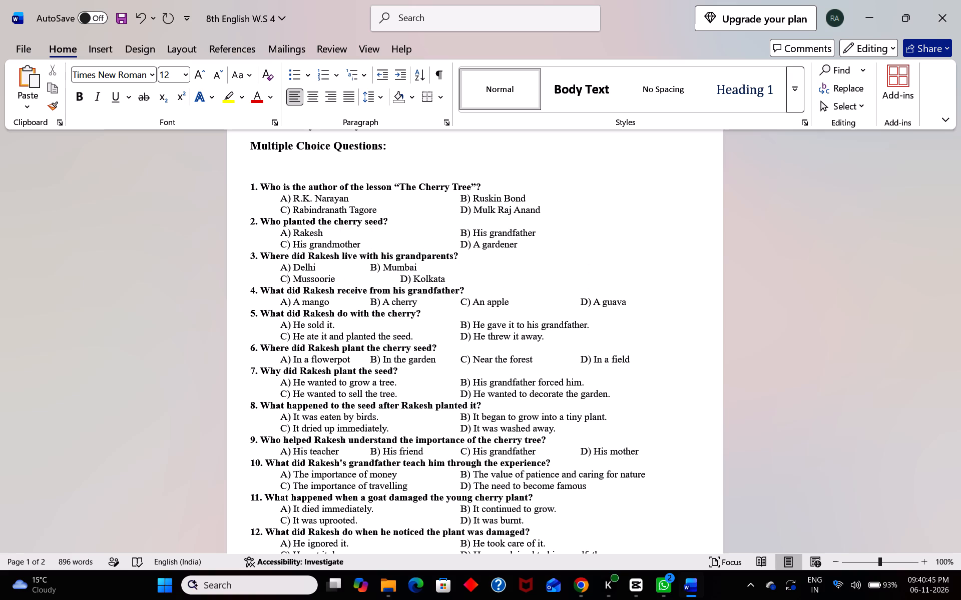
pyautogui.press('Right')
pyautogui.press('Tab')
pyautogui.press('Tab')
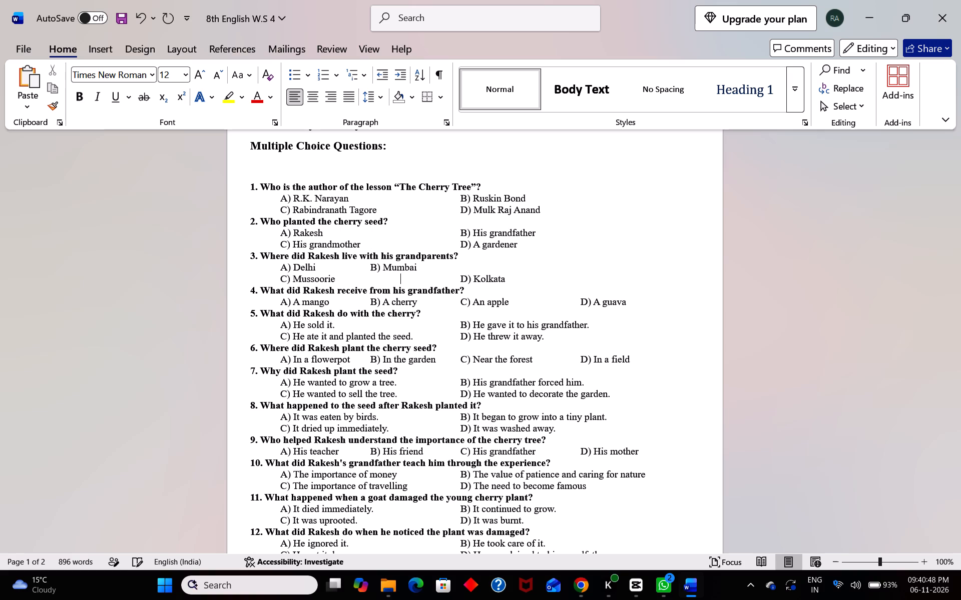
# Shift question 3's option B, Mumbai, by three tab stops so that it aligns above option D.
pyautogui.press('Left')
pyautogui.press('Up')
pyautogui.press('Tab')
pyautogui.press('Tab')
pyautogui.press('Tab')
# Move question 4's options C and D onto a second line below options A and B.
pyautogui.press('Down')
pyautogui.press('Down')
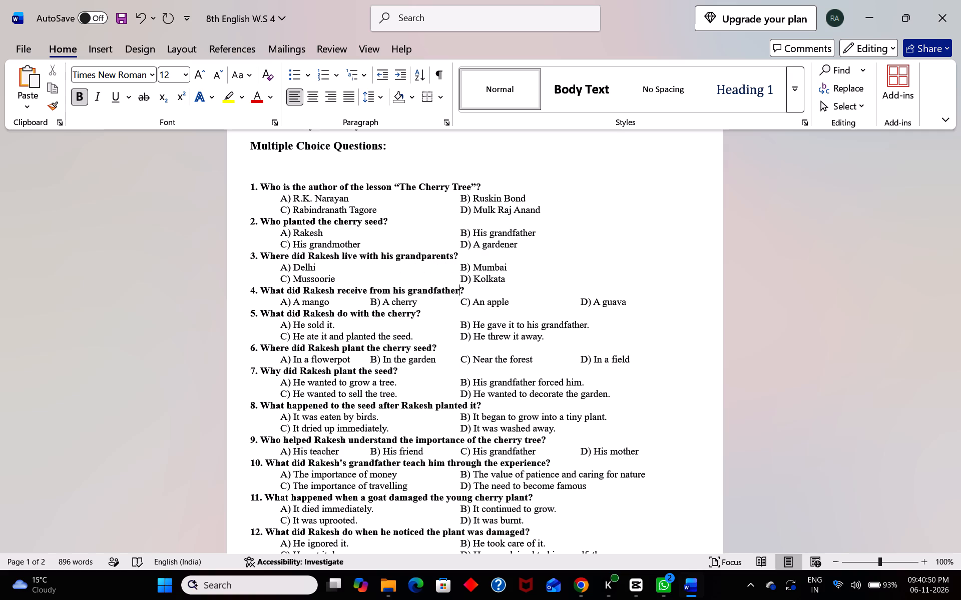
pyautogui.press('Down')
pyautogui.press('Return')
# Shift question 4's option B, A cherry, by three tab stops to match the second column of the questions above.
pyautogui.press('Right')
pyautogui.press('Right')
pyautogui.press('Right')
pyautogui.press('Right')
pyautogui.press('Right')
pyautogui.press('Right')
pyautogui.press('Right')
pyautogui.press('Right')
pyautogui.press('Right')
pyautogui.press('Right')
pyautogui.press('Right')
pyautogui.press('Right')
pyautogui.press('Right')
pyautogui.press('Right')
pyautogui.press('Right')
pyautogui.press('Right')
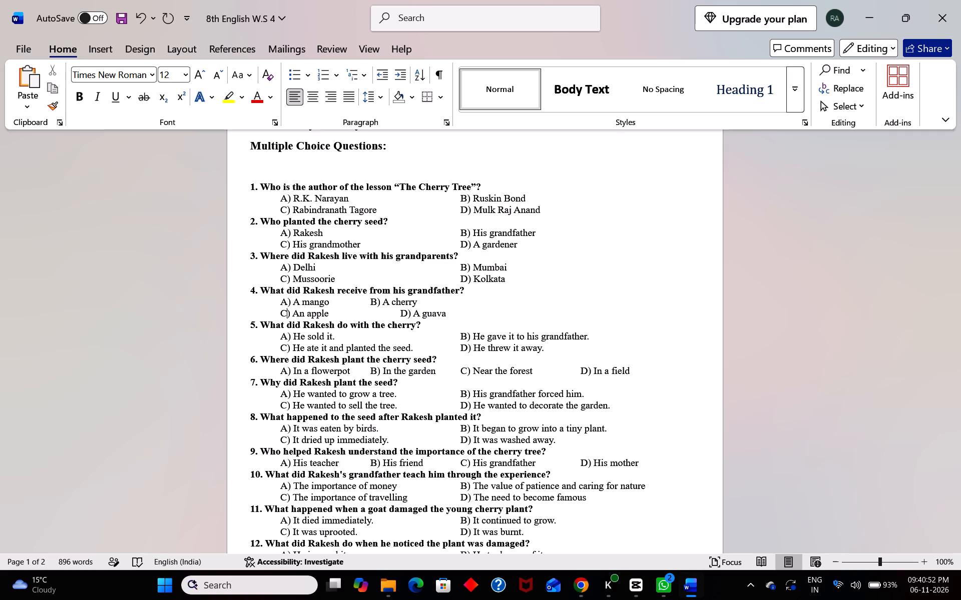
pyautogui.press('Up')
pyautogui.press('Left')
pyautogui.press('Left')
pyautogui.press('Left')
pyautogui.press('Left')
pyautogui.press('Left')
pyautogui.press('Left')
pyautogui.press('Left')
pyautogui.press('Left')
pyautogui.press('Left')
pyautogui.press('Left')
pyautogui.press('Left')
pyautogui.press('Tab')
pyautogui.press('Tab')
pyautogui.press('Tab')
# Shift question 4's option D, A guava, by two tab stops so that it aligns under option B.
pyautogui.press('Left')
pyautogui.press('Down')
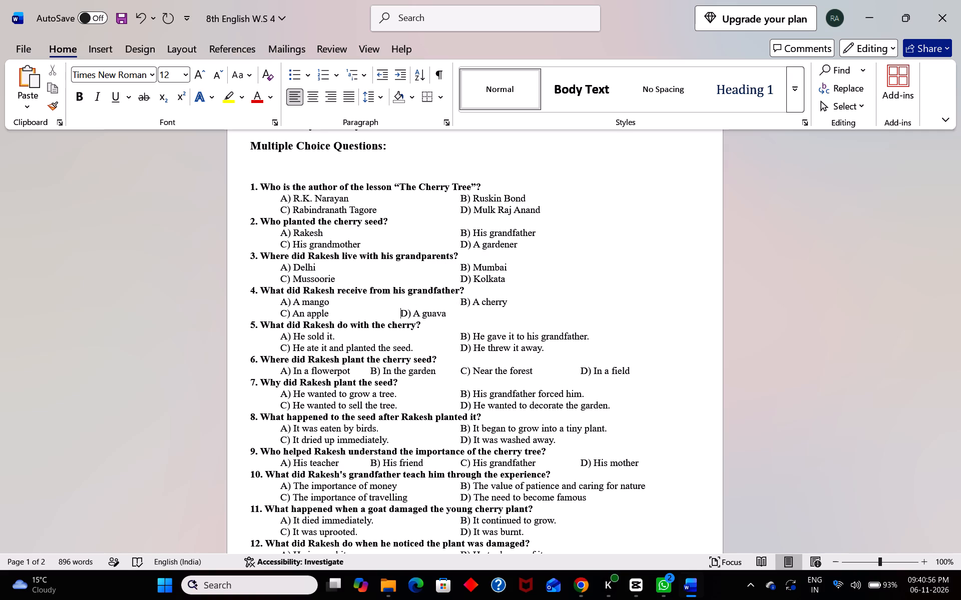
pyautogui.press('Tab')
pyautogui.press('Tab')
# Move question 6's options C and D onto a second line below options A and B.
pyautogui.press('Down')
pyautogui.press('Down')
pyautogui.press('Down')
pyautogui.press('Down')
pyautogui.press('Down')
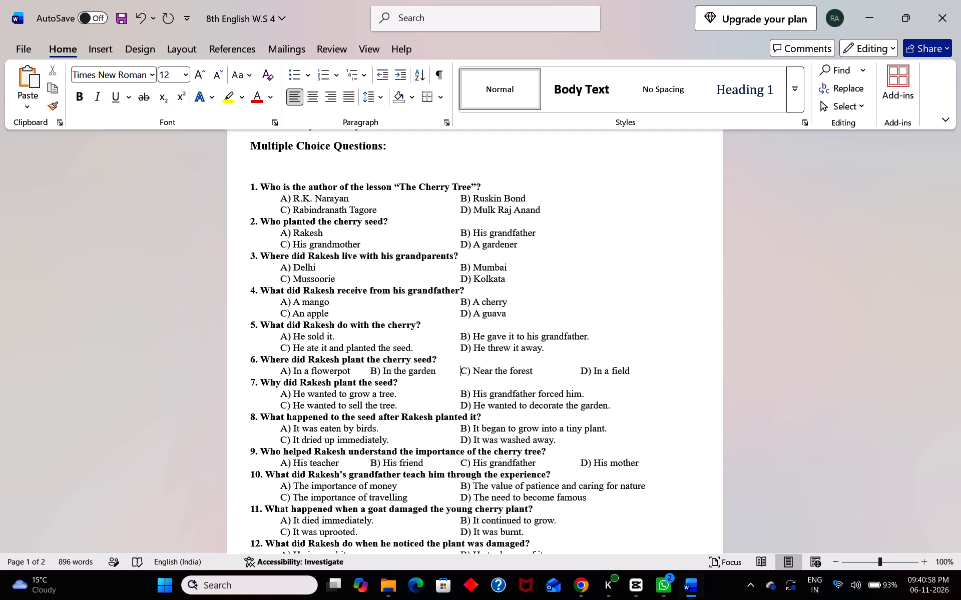
pyautogui.press('Return')
# Shift question 6's option B, In the garden, by three tab stops to match the second column of the questions above.
pyautogui.press('Up')
pyautogui.press('Right')
pyautogui.press('Right')
pyautogui.press('Right')
pyautogui.press('Right')
pyautogui.press('Right')
pyautogui.press('Right')
pyautogui.press('Right')
pyautogui.press('Right')
pyautogui.press('Right')
pyautogui.press('Right')
pyautogui.press('Right')
pyautogui.press('Right')
pyautogui.press('Right')
pyautogui.press('Right')
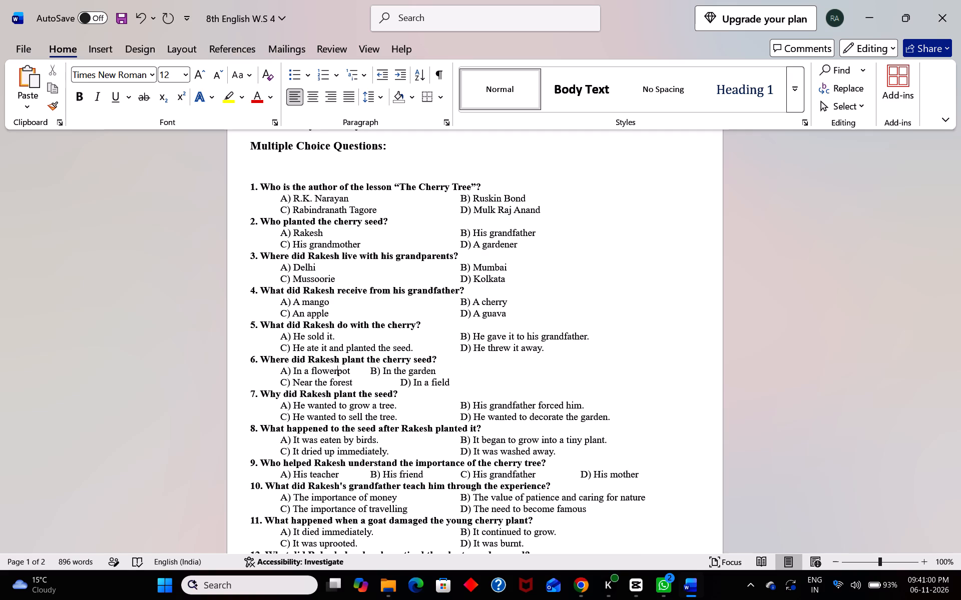
pyautogui.press('Right')
pyautogui.press('Right')
pyautogui.press('Right')
pyautogui.press('Right')
pyautogui.press('Tab')
pyautogui.press('Tab')
pyautogui.press('Tab')
# Shift question 6's option D, In a field, by two tab stops so that it aligns under option B.
pyautogui.press('Left')
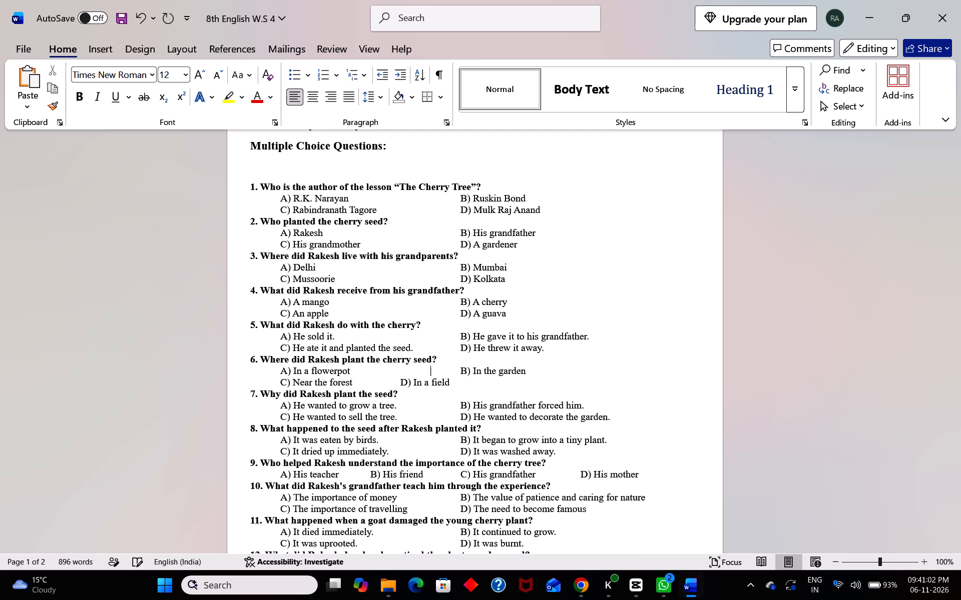
pyautogui.press('Down')
pyautogui.press('Left')
pyautogui.press('Left')
pyautogui.press('Left')
pyautogui.press('Left')
pyautogui.press('Left')
pyautogui.press('Left')
pyautogui.press('Left')
pyautogui.press('Left')
pyautogui.press('Left')
pyautogui.press('Tab')
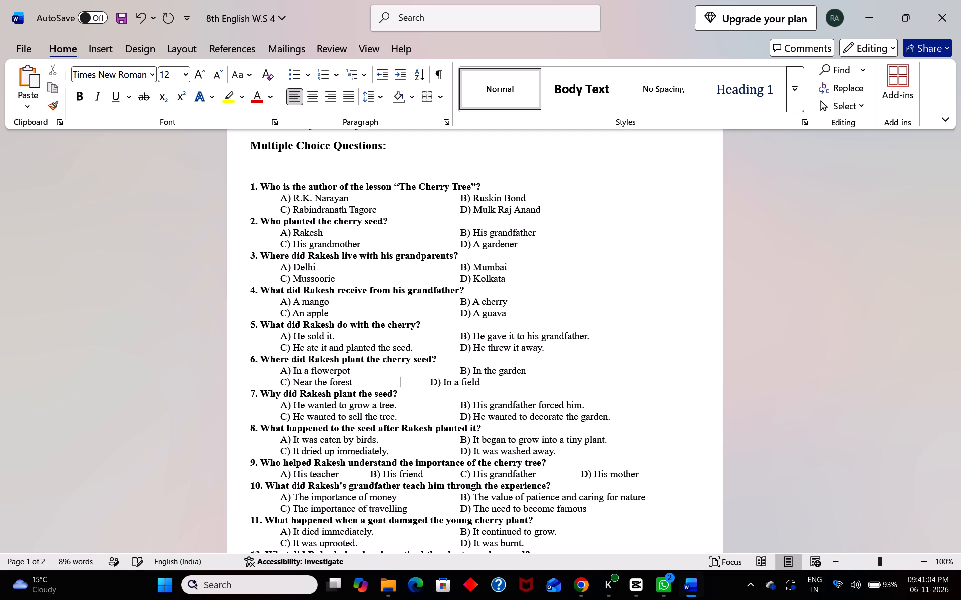
pyautogui.press('Tab')
# Move question 9's options C and D onto a second line below options A and B.
pyautogui.scroll(-1, 525, 193)
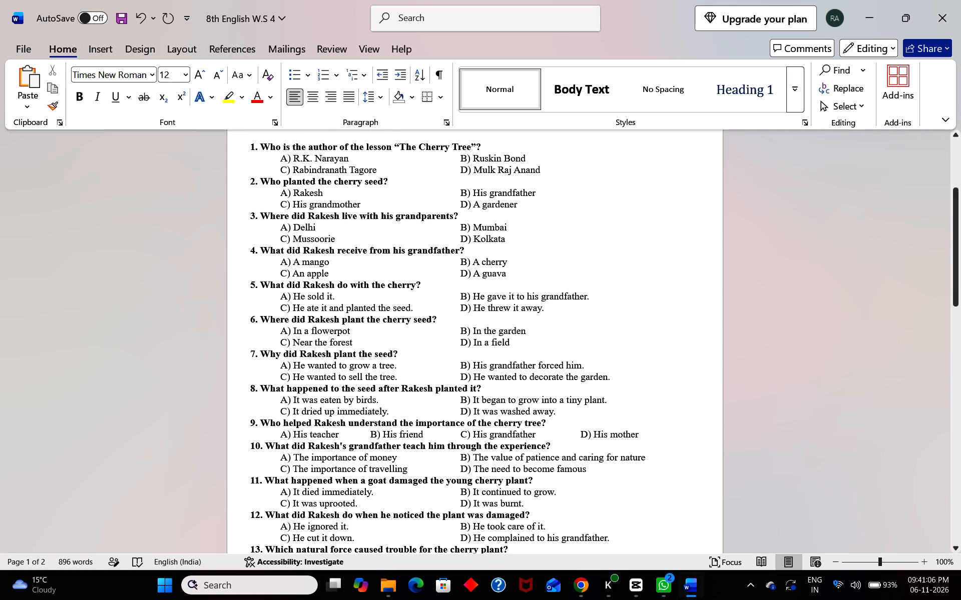
pyautogui.click(460, 437)
pyautogui.press('Return')
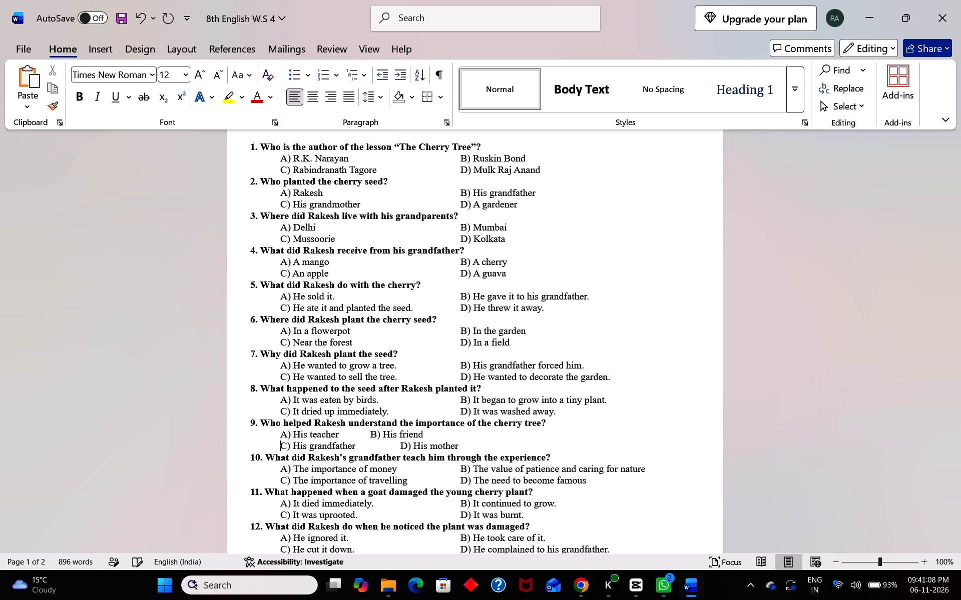
# Shift question 9's option B, His friend, by three tab stops to match the second column of the questions above.
pyautogui.press('Up')
pyautogui.press('Right')
pyautogui.press('Right')
pyautogui.press('Right')
pyautogui.press('Right')
pyautogui.press('Right')
pyautogui.press('Right')
pyautogui.press('Right')
pyautogui.press('Right')
pyautogui.press('Right')
pyautogui.press('Right')
pyautogui.press('Right')
pyautogui.press('Right')
pyautogui.press('Right')
pyautogui.press('Right')
pyautogui.press('Right')
pyautogui.press('Right')
pyautogui.press('Right')
pyautogui.press('Right')
pyautogui.press('Right')
pyautogui.press('Right')
pyautogui.press('Left')
pyautogui.press('Left')
pyautogui.press('Left')
pyautogui.press('Left')
pyautogui.press('Left')
pyautogui.press('Tab')
pyautogui.press('Tab')
pyautogui.press('Tab')
# Shift question 9's option D, His mother, by two tab stops so that it aligns under option B.
pyautogui.press('Left')
pyautogui.press('Left')
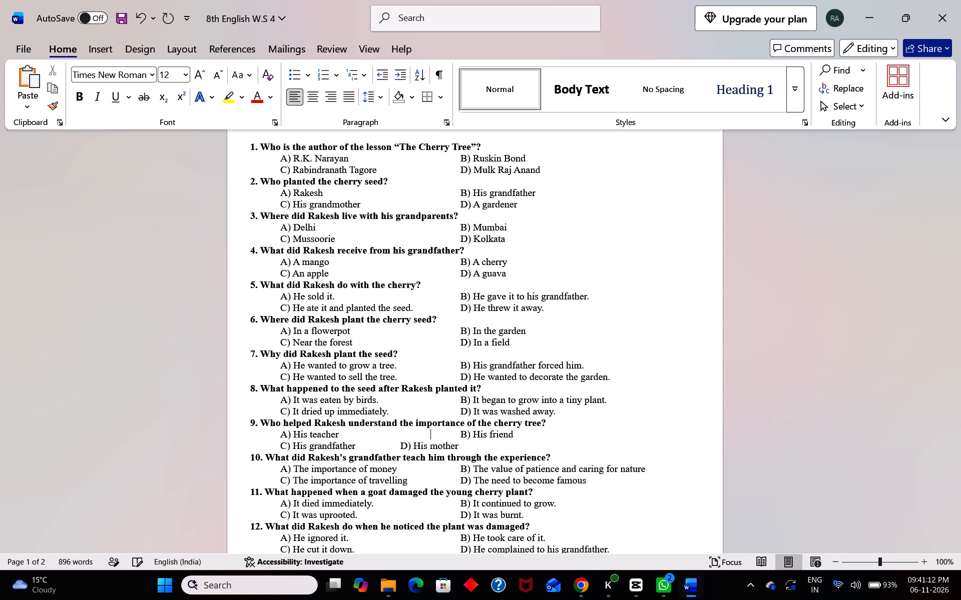
pyautogui.press('Down')
pyautogui.press('Tab')
pyautogui.press('Tab')
# Insert two blank lines after question 14's options so that question 15 starts on the second page with its options.
pyautogui.scroll(-6, 453, 433)
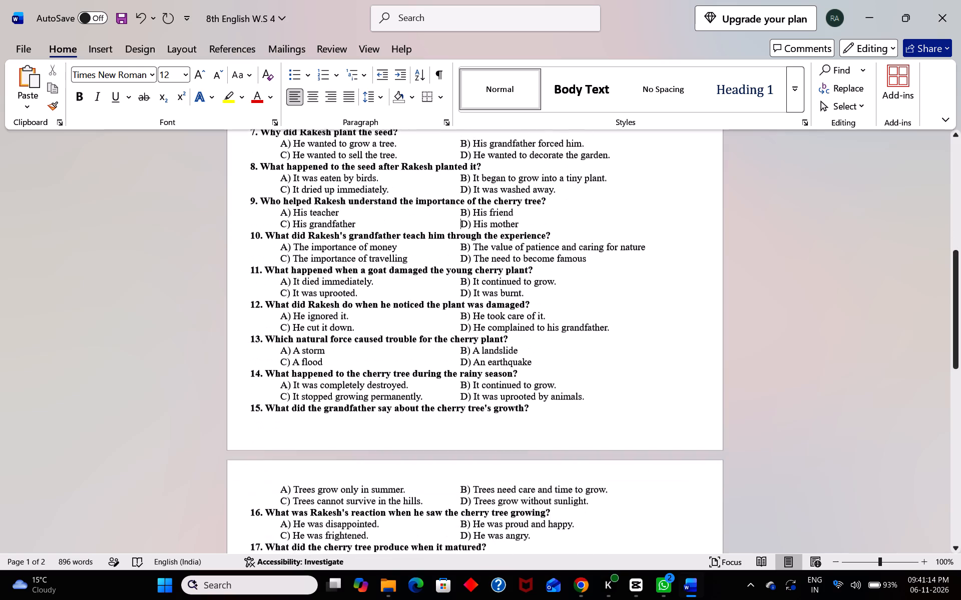
pyautogui.scroll(-1, 411, 438)
pyautogui.moveTo(602, 336); pyautogui.dragTo(609, 342)
pyautogui.press('Return')
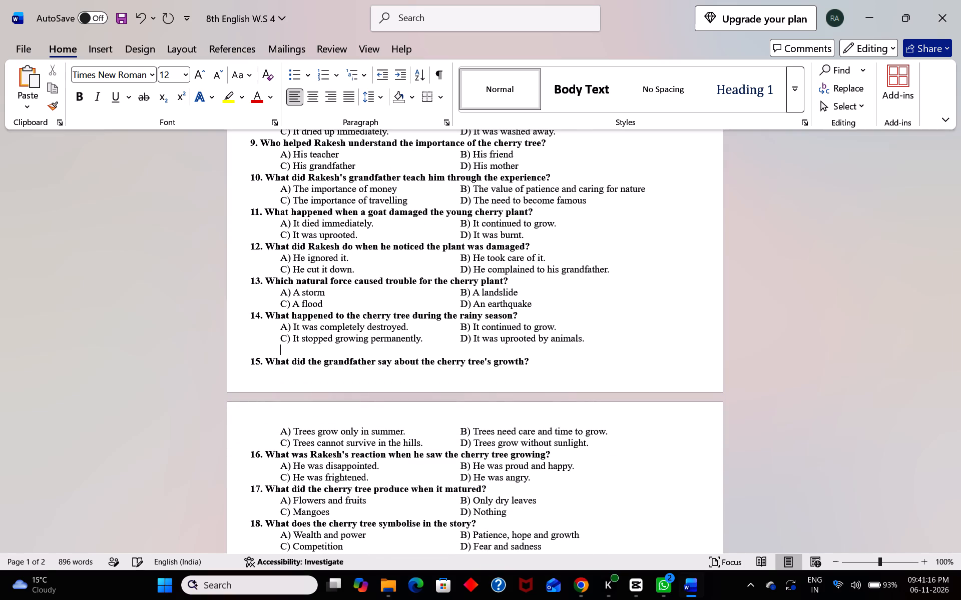
pyautogui.press('Return')
# Insert a blank line above question 15 at the top of the second page.
pyautogui.scroll(-10, 609, 342)
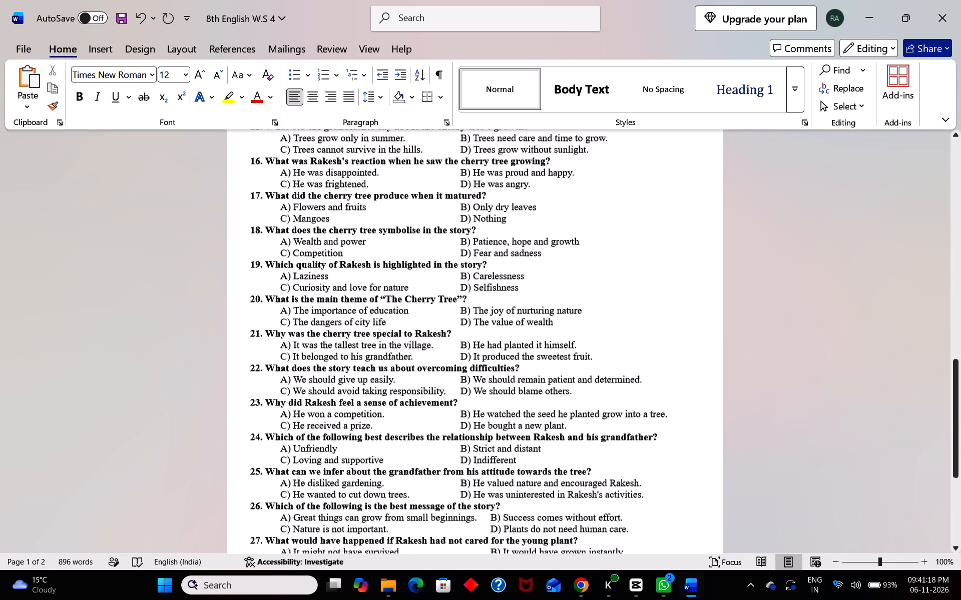
pyautogui.scroll(-5, 537, 335)
pyautogui.scroll(11, 654, 374)
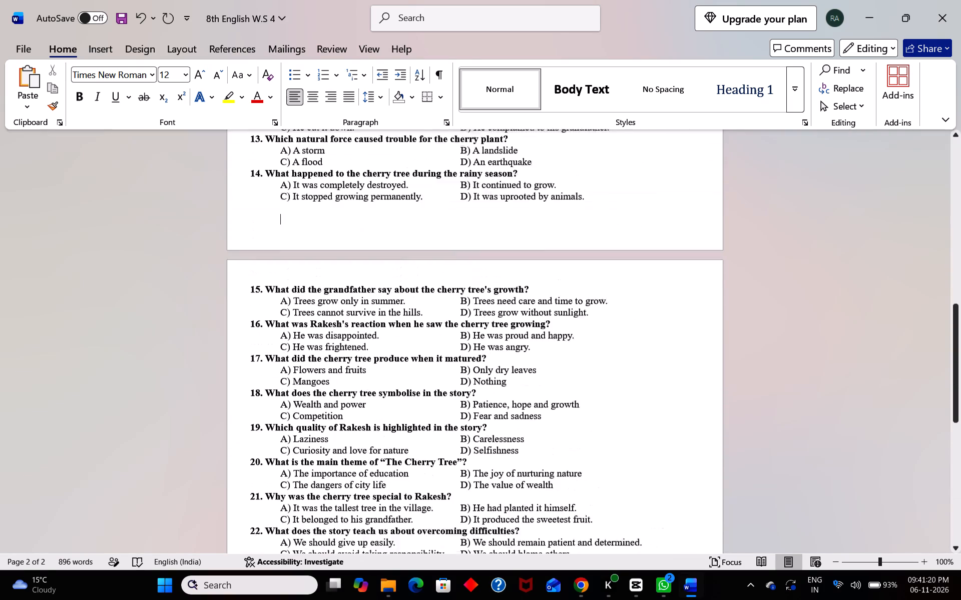
pyautogui.click(251, 304)
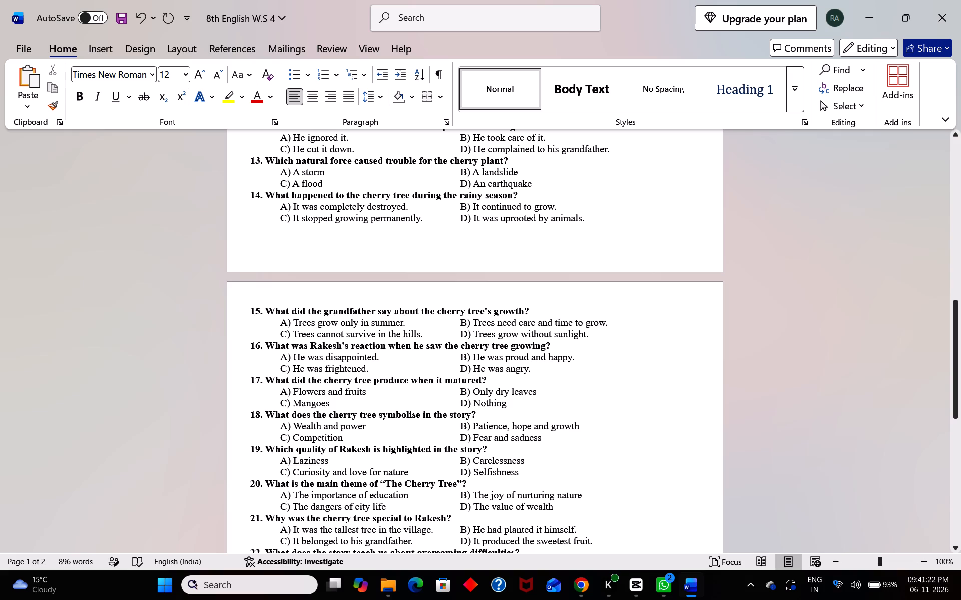
pyautogui.press('Return')
pyautogui.scroll(1, 251, 304)
pyautogui.scroll(-17, 248, 304)
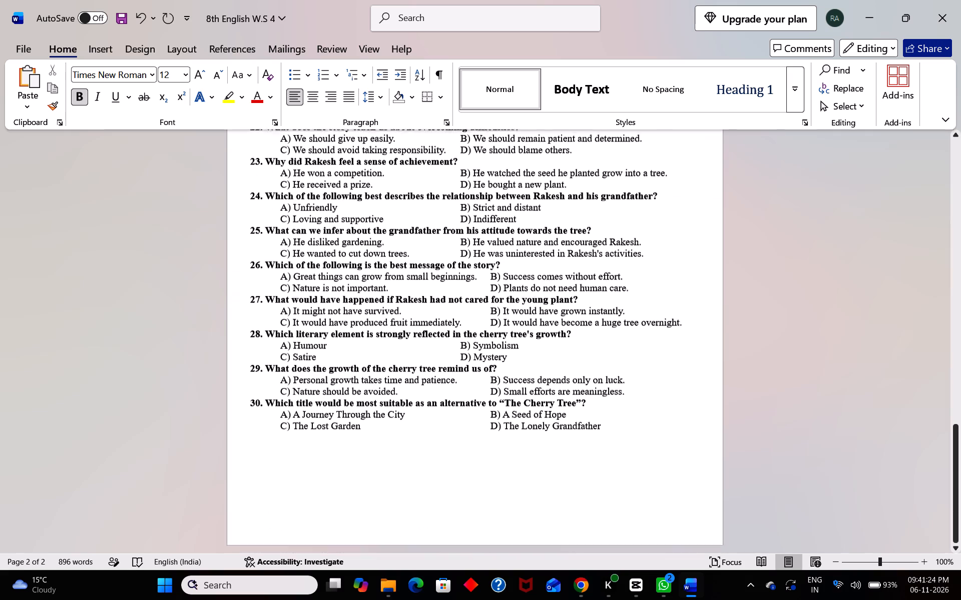
pyautogui.scroll(20, 325, 300)
pyautogui.scroll(13, 325, 300)
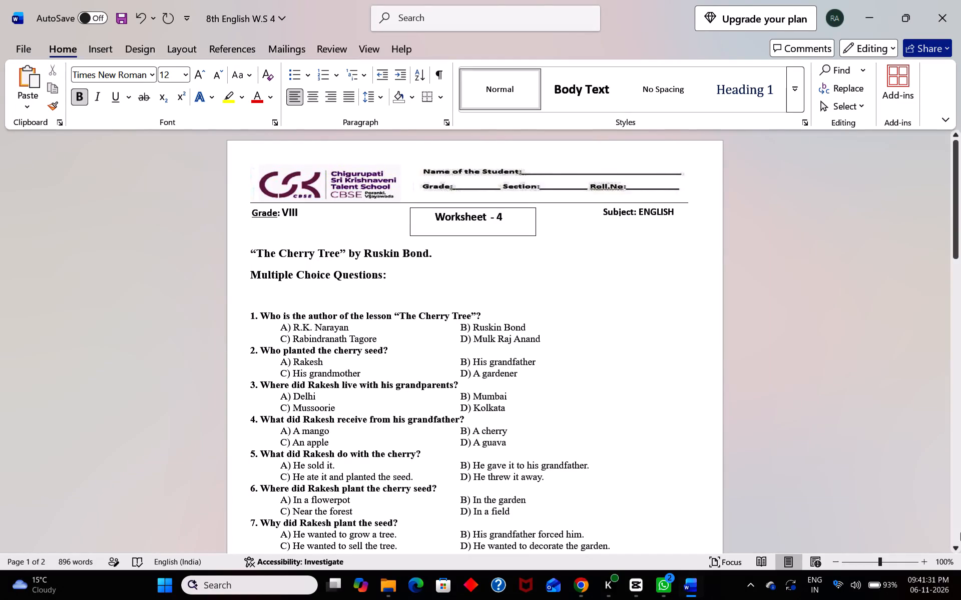
# Switch off the capcut VPN connection in the Windows quick settings and return to the worksheet.
pyautogui.click(831, 588)
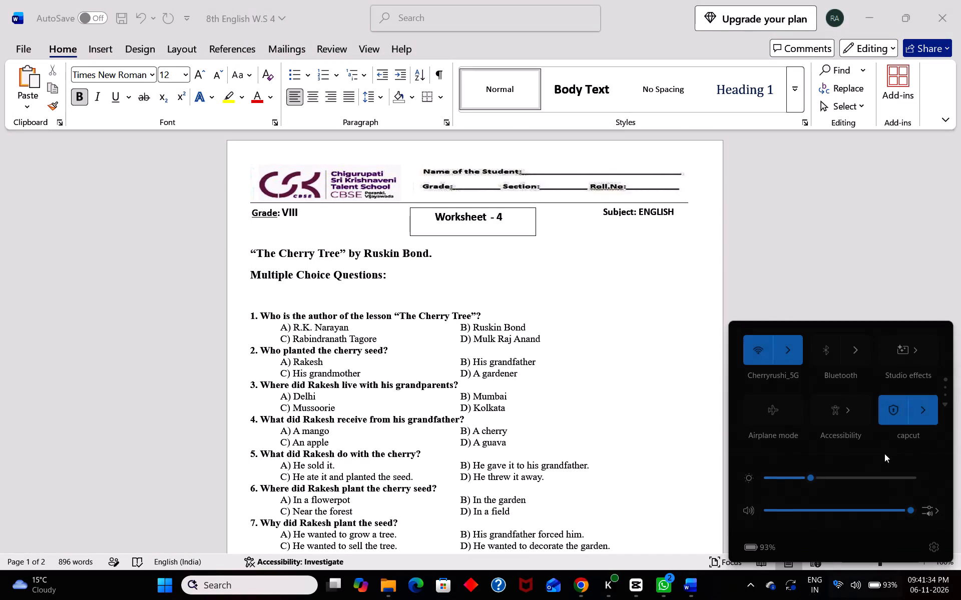
pyautogui.click(893, 418)
pyautogui.click(845, 302)
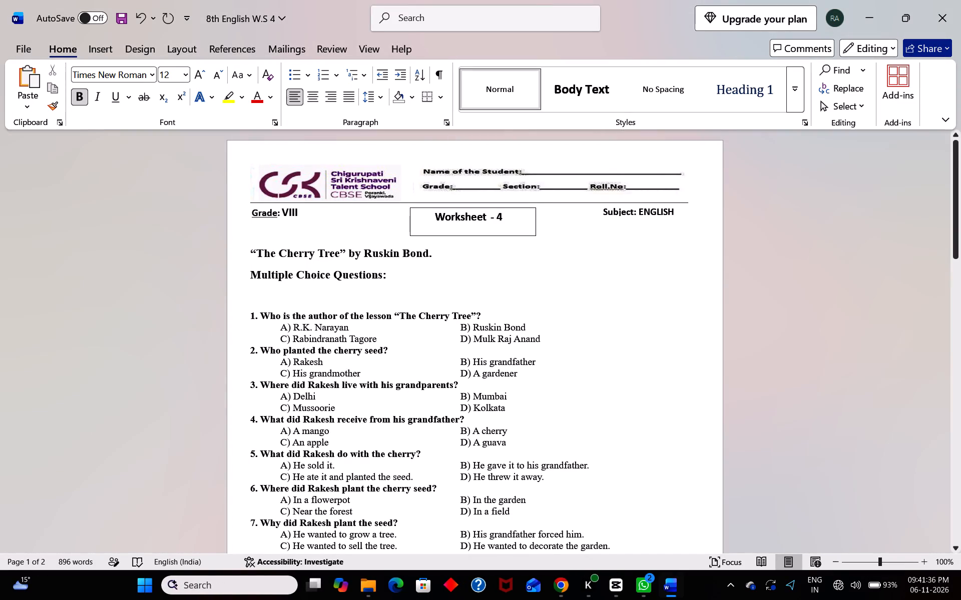
# Review the worksheet from its heading to question 30, checking the option alignment and page layout.
pyautogui.scroll(-3, 419, 360)
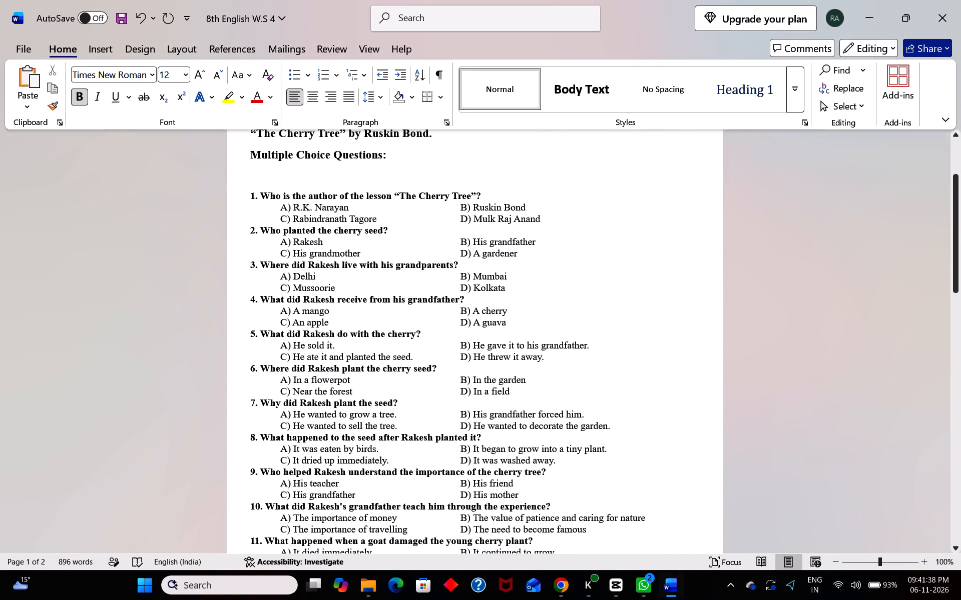
pyautogui.scroll(1, 422, 321)
pyautogui.scroll(-3, 422, 321)
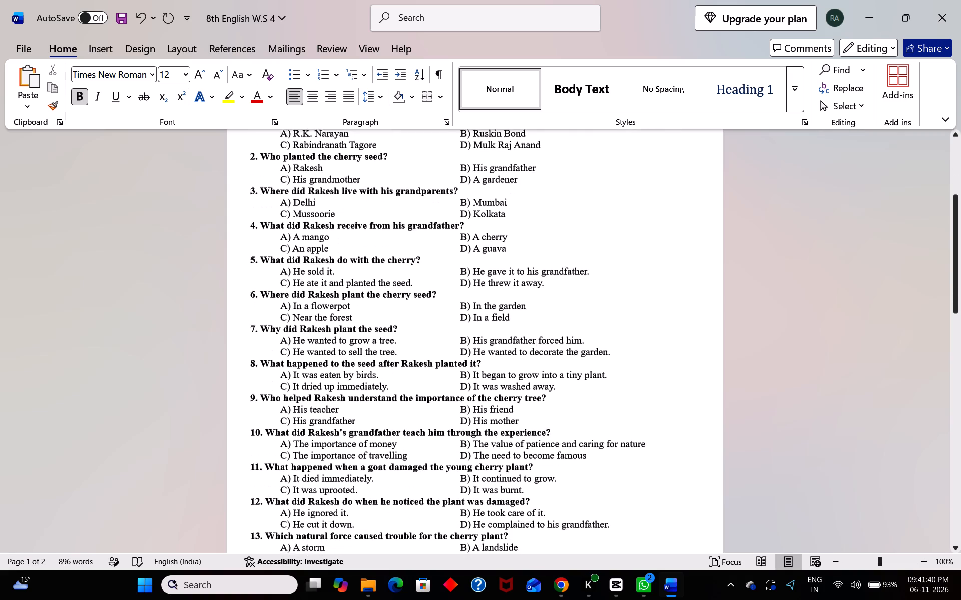
pyautogui.scroll(-8, 422, 321)
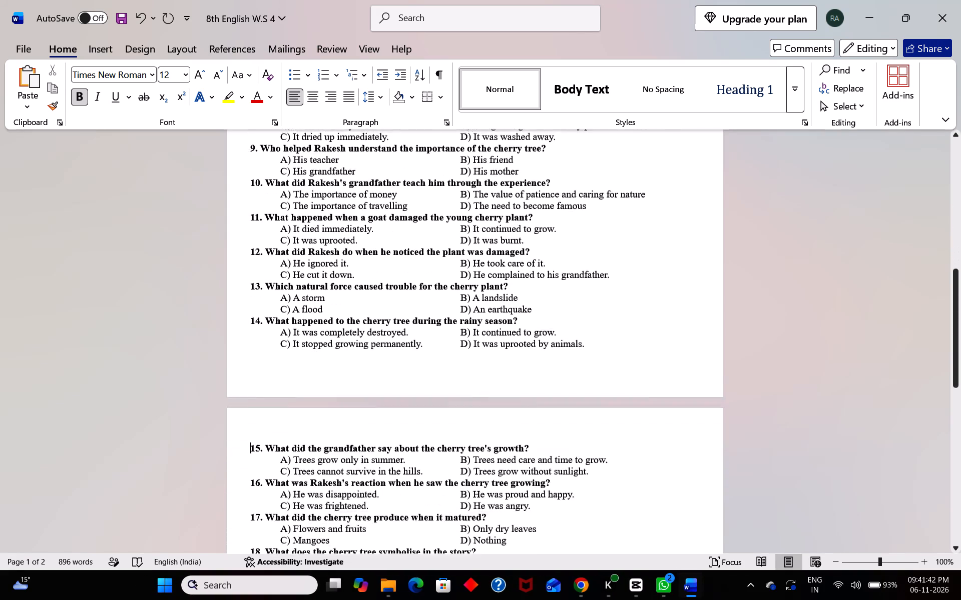
pyautogui.scroll(-12, 422, 321)
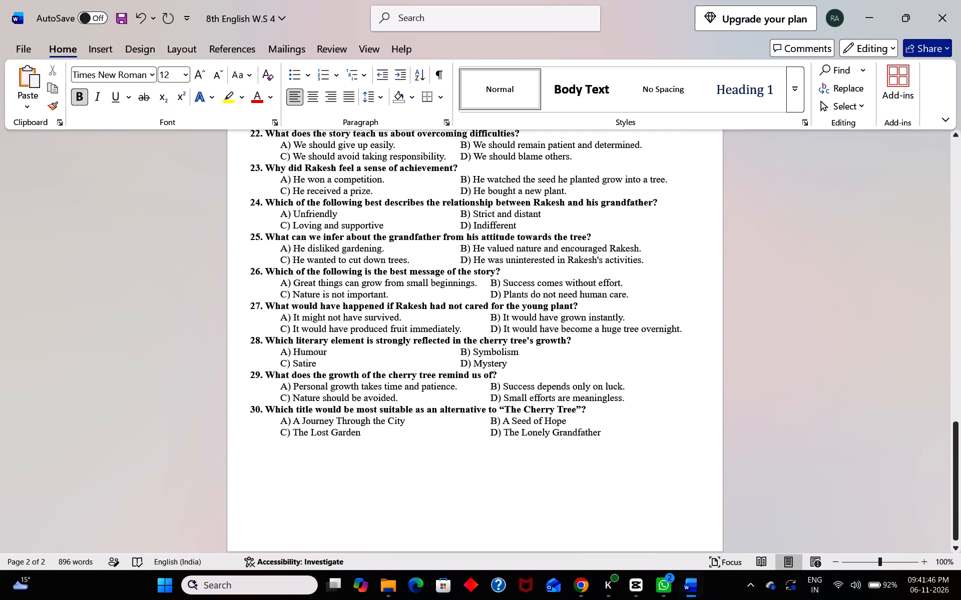
# Shift question 28's options B and D by one tab stop to match the second column of questions 27 and 29.
pyautogui.click(461, 351)
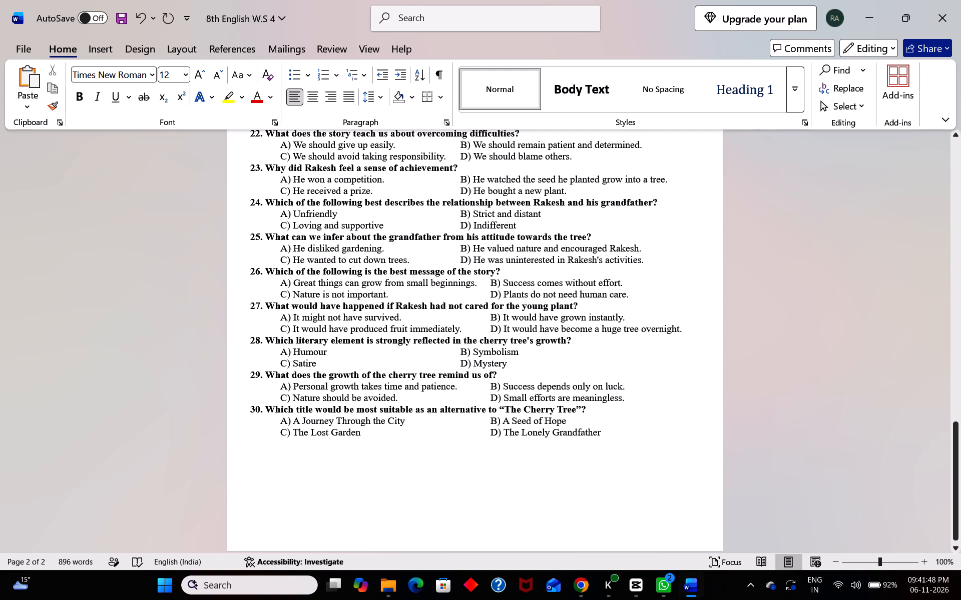
pyautogui.press('Tab')
pyautogui.press('Left')
pyautogui.press('Tab')
pyautogui.press('BackSpace')
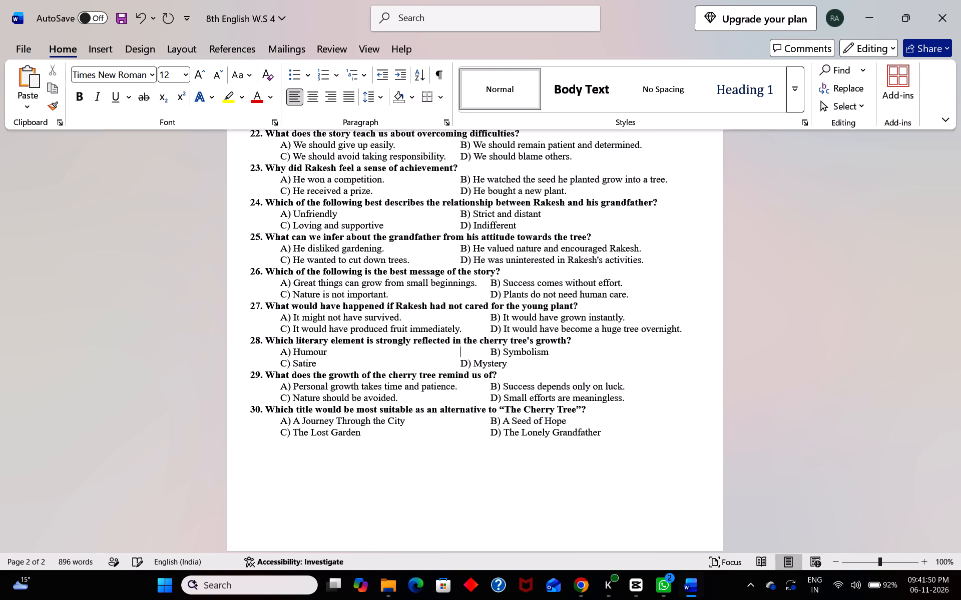
pyautogui.press('Down')
pyautogui.press('Tab')
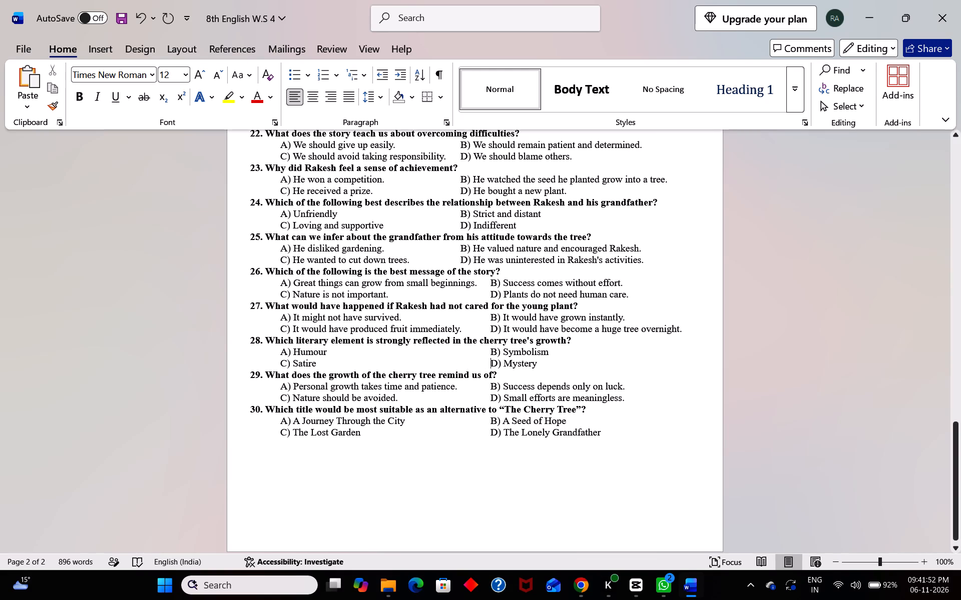
# Shift question 25's options D and B by one tab stop to match the second column of question 26.
pyautogui.scroll(1, 434, 277)
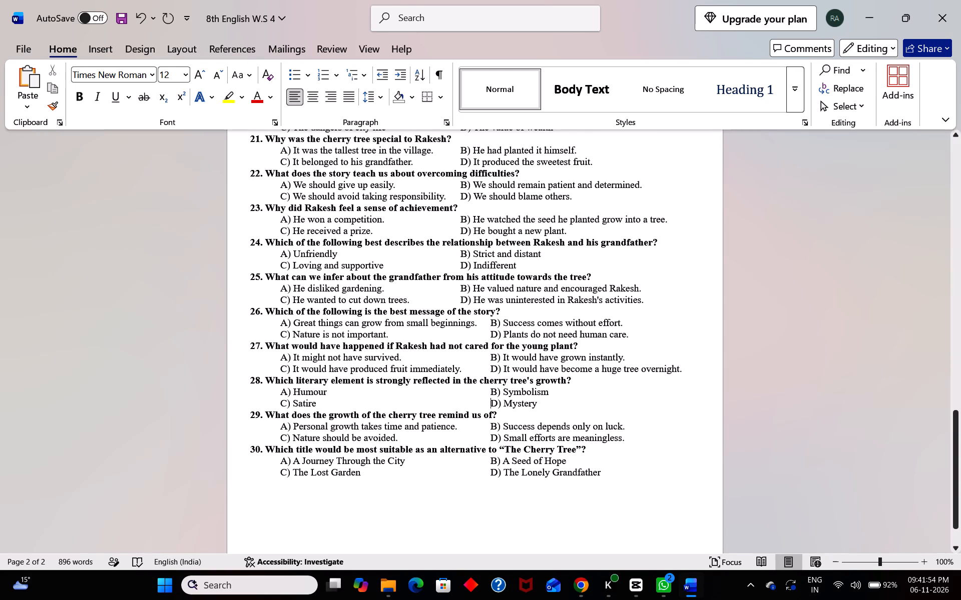
pyautogui.click(446, 299)
pyautogui.press('Tab')
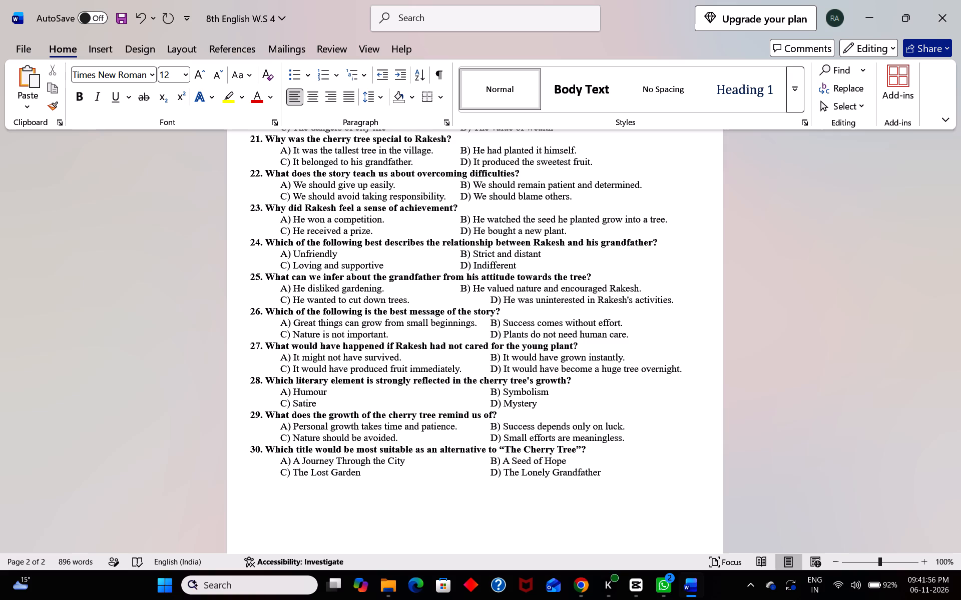
pyautogui.press('Left')
pyautogui.press('Up')
pyautogui.press('Tab')
# Shift question 24's options D and B by one tab stop so that they align with question 25's second column.
pyautogui.press('Left')
pyautogui.press('Up')
pyautogui.press('Up')
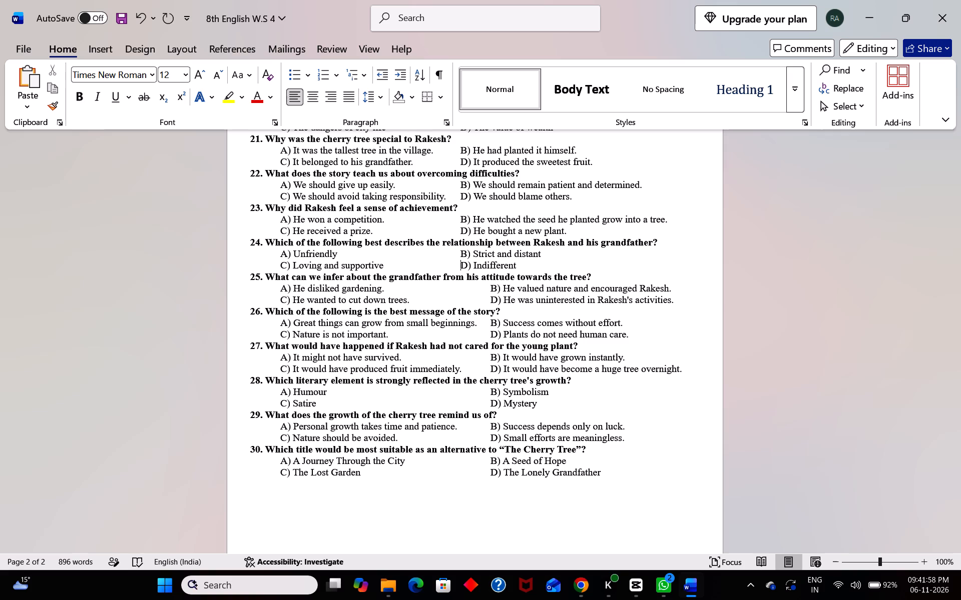
pyautogui.press('Tab')
pyautogui.press('Left')
pyautogui.press('Up')
pyautogui.press('Tab')
# Shift question 23's options D and B by one tab stop so that they align with question 24's second column.
pyautogui.press('Left')
pyautogui.press('Up')
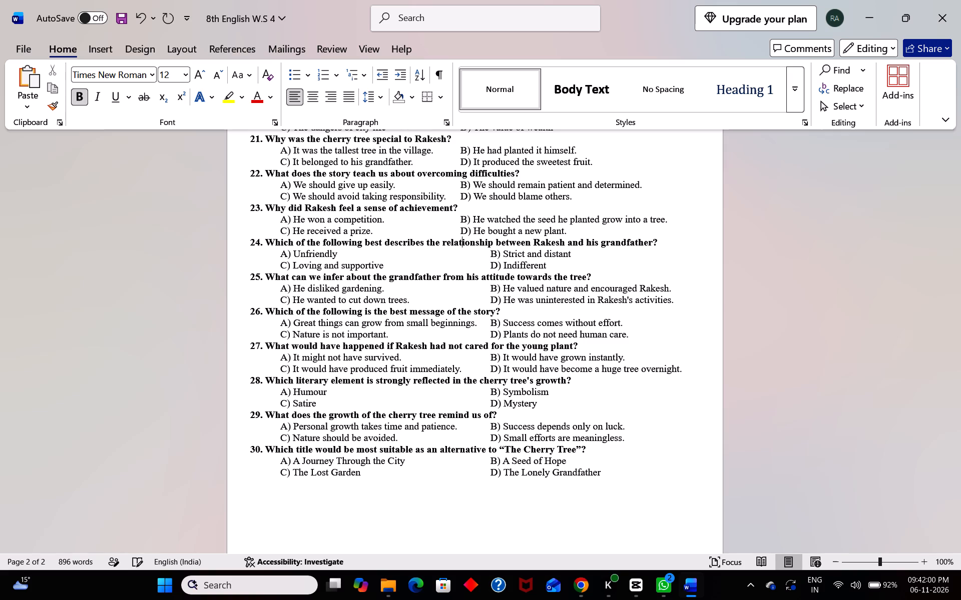
pyautogui.press('Up')
pyautogui.press('Tab')
pyautogui.press('Left')
pyautogui.press('Up')
pyautogui.press('Tab')
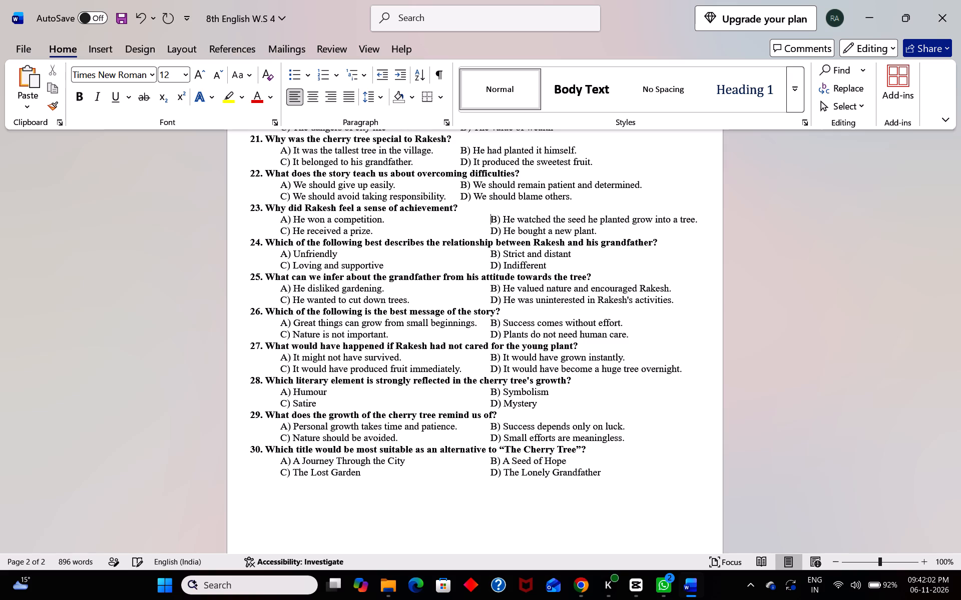
# Shift question 22's options D and B by one tab stop so that they align with question 23's second column.
pyautogui.press('Up')
pyautogui.press('Left')
pyautogui.press('Up')
pyautogui.press('Tab')
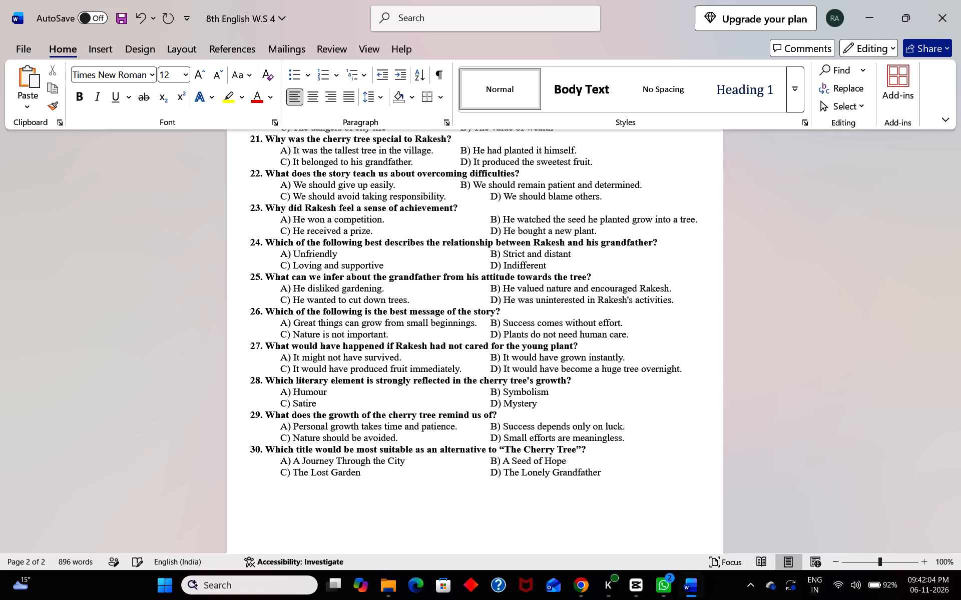
pyautogui.press('Up')
pyautogui.press('Tab')
# Shift question 21's options D and B by one tab stop so that they align with question 22's second column.
pyautogui.press('Up')
pyautogui.press('Up')
pyautogui.press('Left')
pyautogui.press('Left')
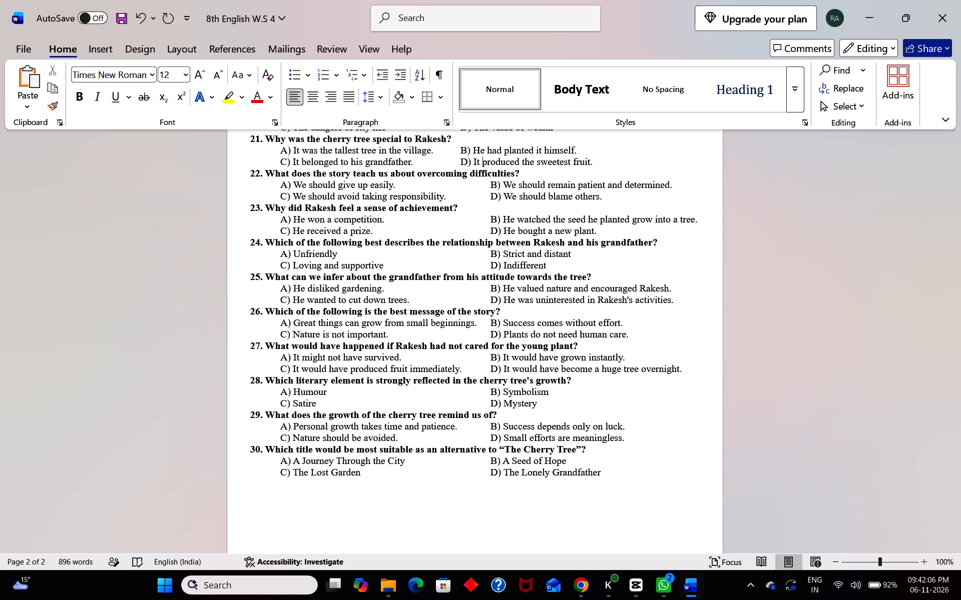
pyautogui.press('Left')
pyautogui.press('Left')
pyautogui.press('Left')
pyautogui.press('Left')
pyautogui.press('Left')
pyautogui.press('Left')
pyautogui.press('Tab')
pyautogui.press('Left')
pyautogui.press('Up')
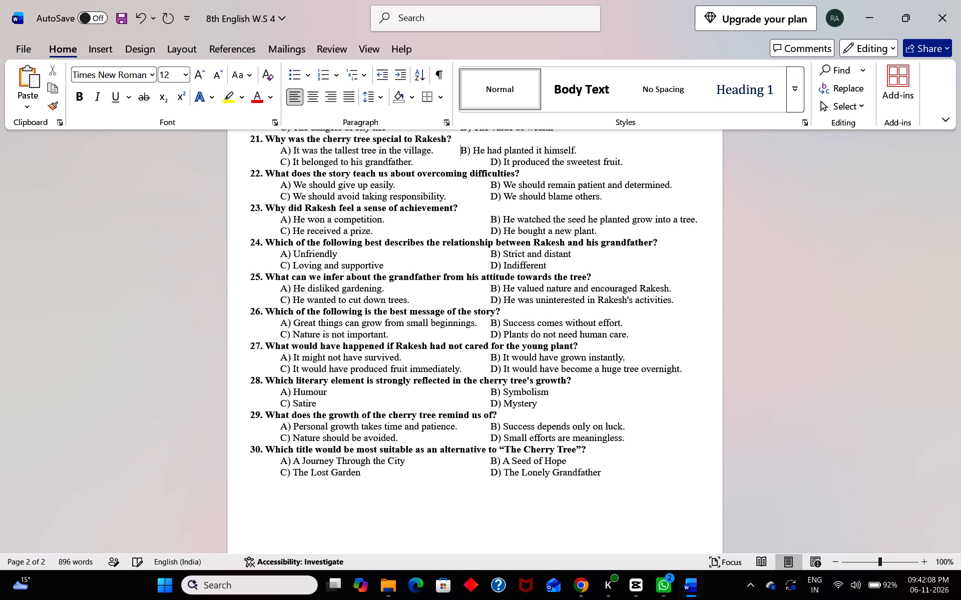
pyautogui.press('Tab')
pyautogui.press('Left')
# Shift question 20's options D and B by one tab stop so that they align with question 21's second column.
pyautogui.press('Up')
pyautogui.press('Up')
pyautogui.press('Tab')
pyautogui.press('Left')
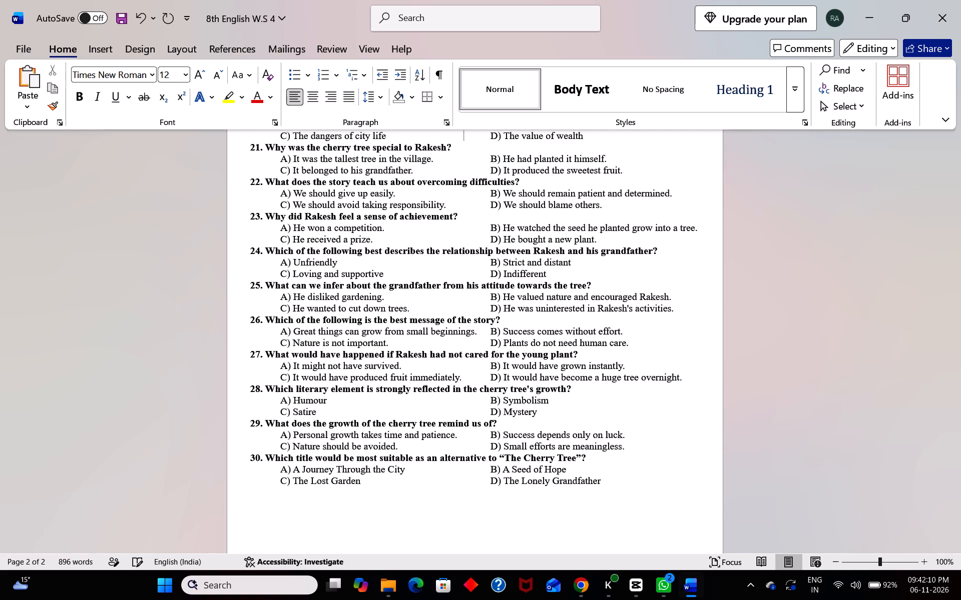
pyautogui.press('Up')
pyautogui.press('Tab')
pyautogui.press('Left')
# Shift question 19's options D and B by one tab stop so that they align with question 20's second column.
pyautogui.press('Up')
pyautogui.press('Up')
pyautogui.press('Up')
pyautogui.press('Up')
pyautogui.press('Up')
pyautogui.press('Up')
pyautogui.press('Up')
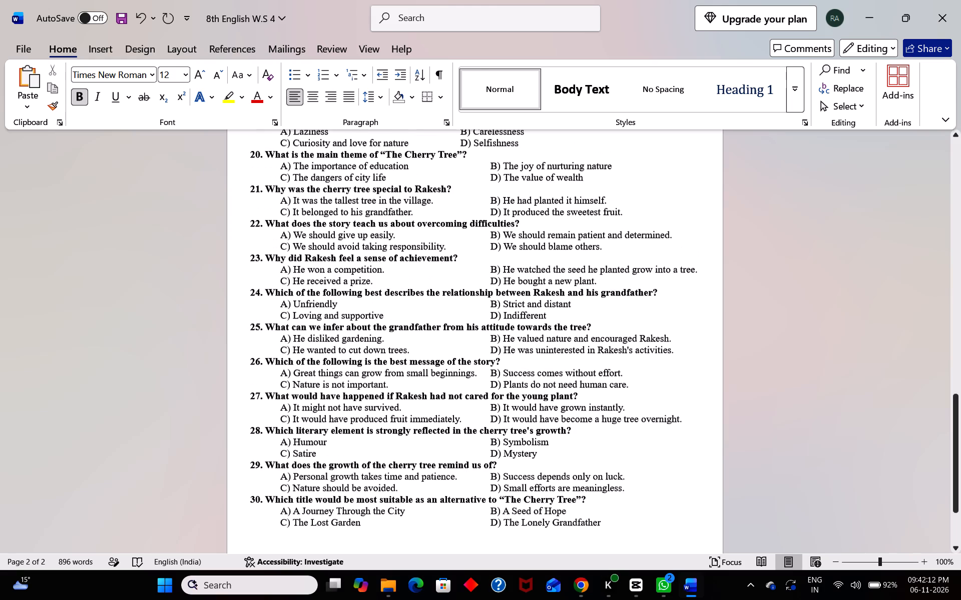
pyautogui.scroll(13, 512, 420)
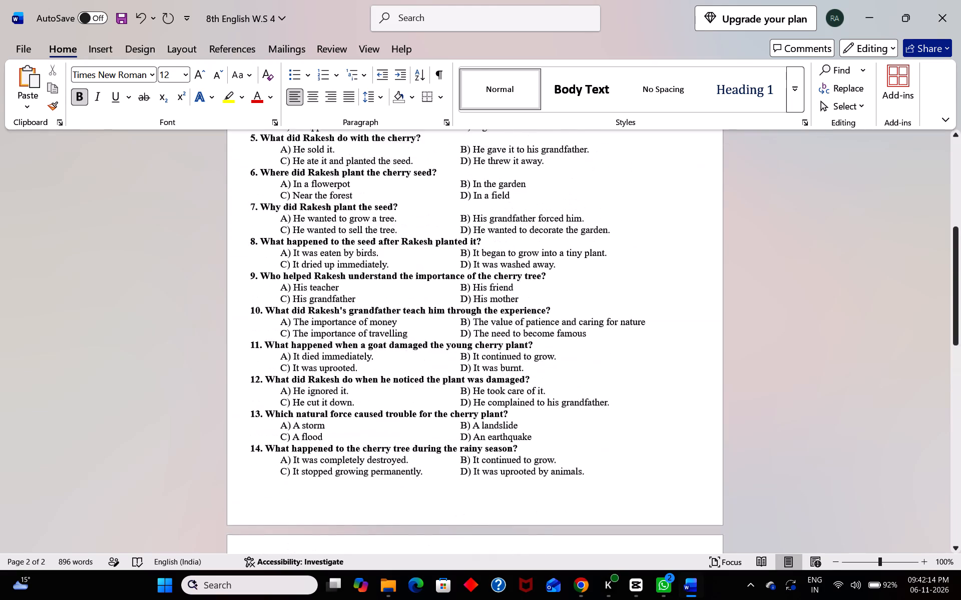
pyautogui.scroll(6, 514, 466)
pyautogui.scroll(2, 478, 537)
pyautogui.scroll(-9, 484, 366)
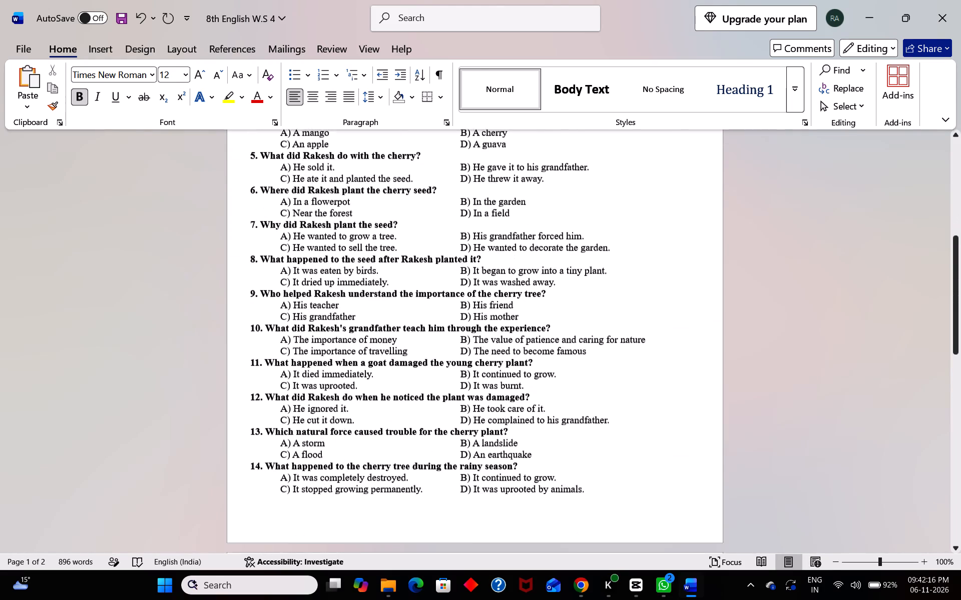
pyautogui.scroll(-9, 483, 359)
pyautogui.click(457, 311)
pyautogui.press('Tab')
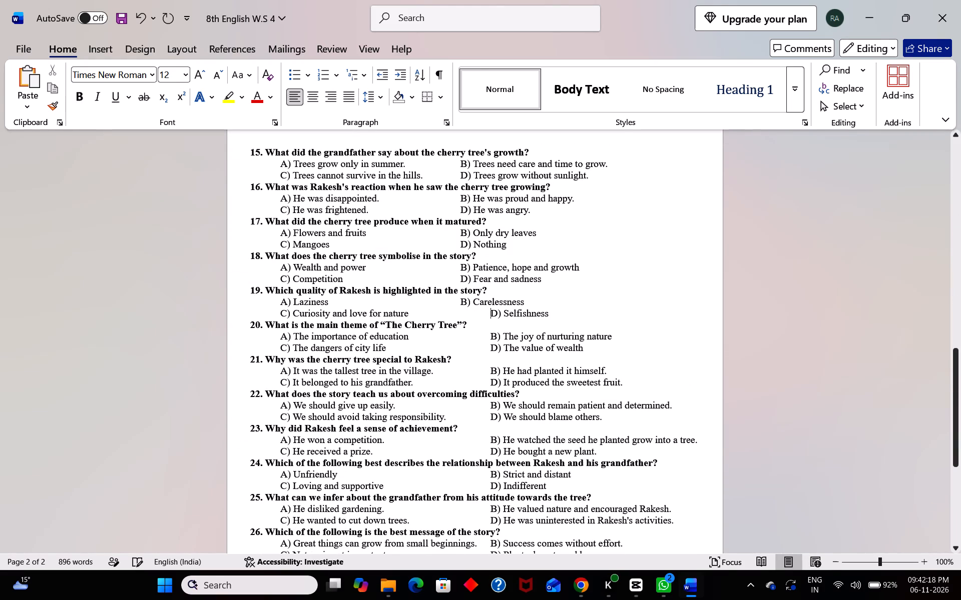
pyautogui.click(455, 305)
pyautogui.press('Tab')
# Shift options D and B of questions 18 and 17 by one tab stop to match question 19's second column.
pyautogui.click(454, 282)
pyautogui.press('Tab')
pyautogui.click(450, 267)
pyautogui.press('Tab')
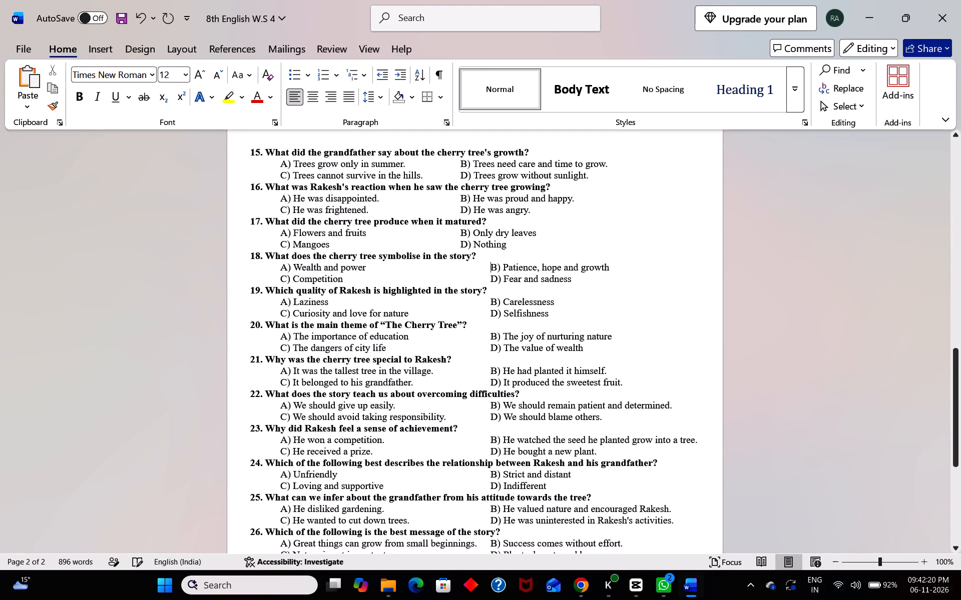
pyautogui.click(456, 251)
pyautogui.click(456, 245)
pyautogui.press('Tab')
pyautogui.click(454, 229)
pyautogui.press('Tab')
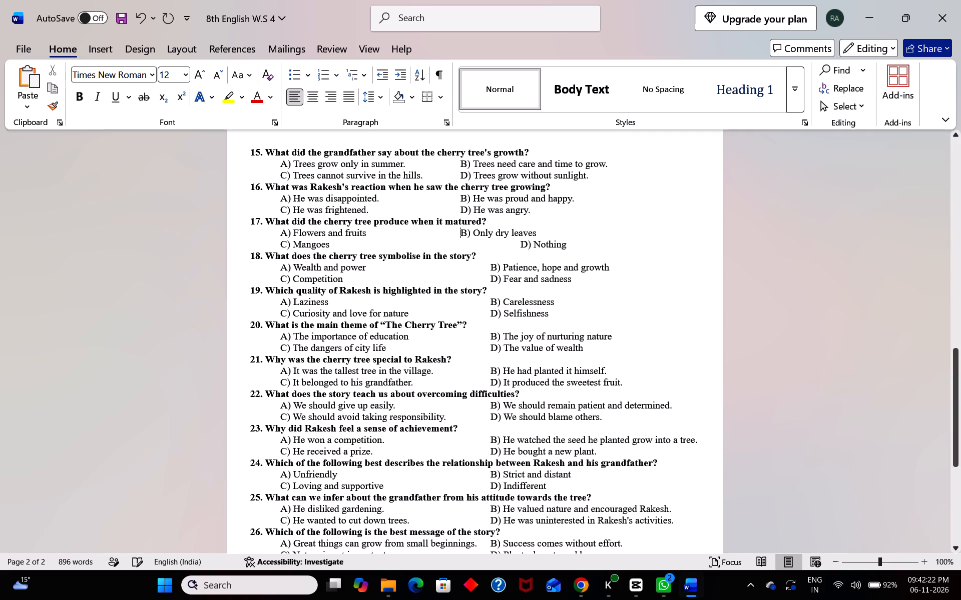
pyautogui.hotkey('ctrl', 'z')
pyautogui.press('Tab')
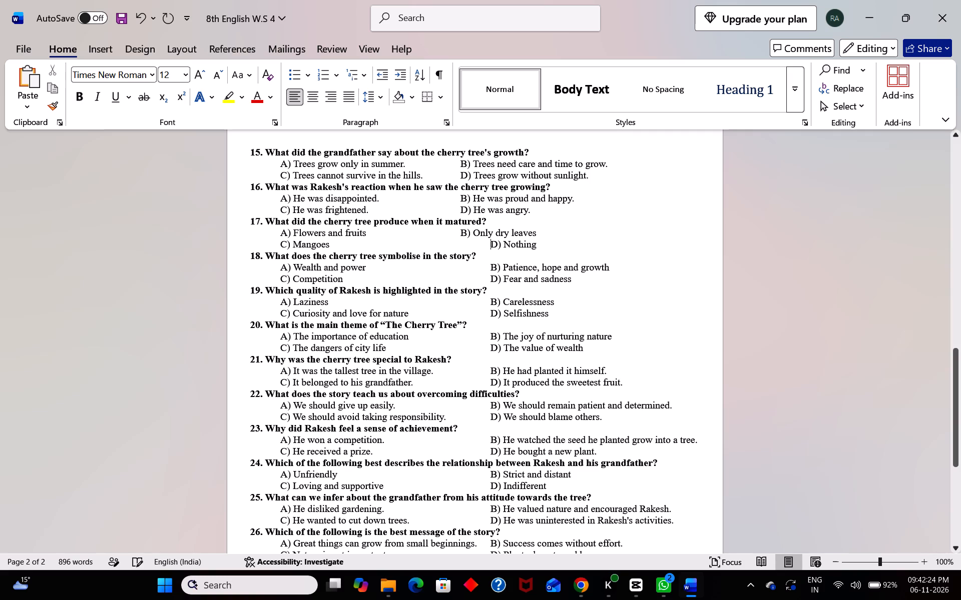
pyautogui.hotkey('ctrl', 'z')
pyautogui.press('Tab')
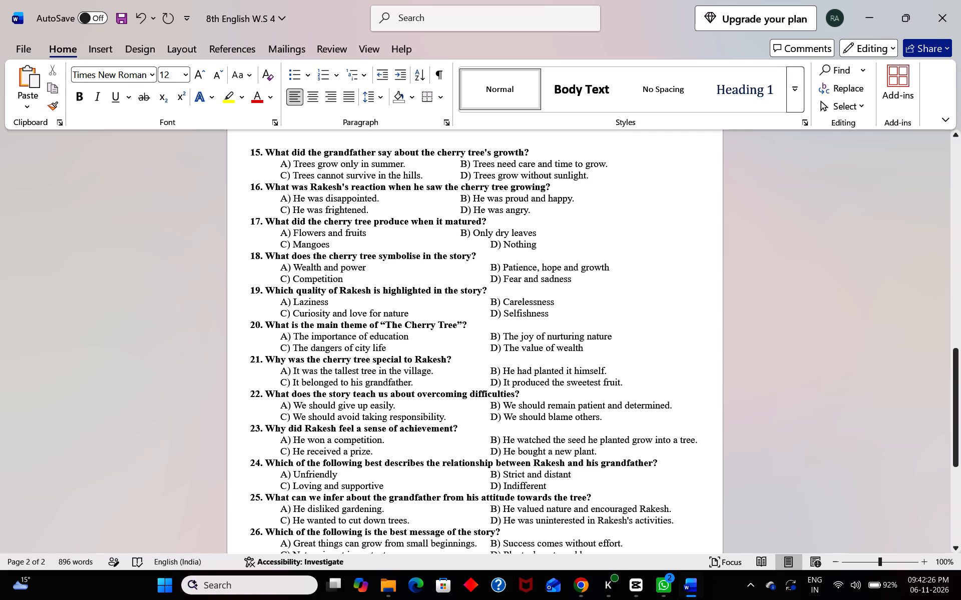
pyautogui.click(461, 234)
pyautogui.press('Tab')
# Shift options D and B of questions 16 and 15 by one tab stop to match question 17's second column.
pyautogui.click(452, 210)
pyautogui.press('Tab')
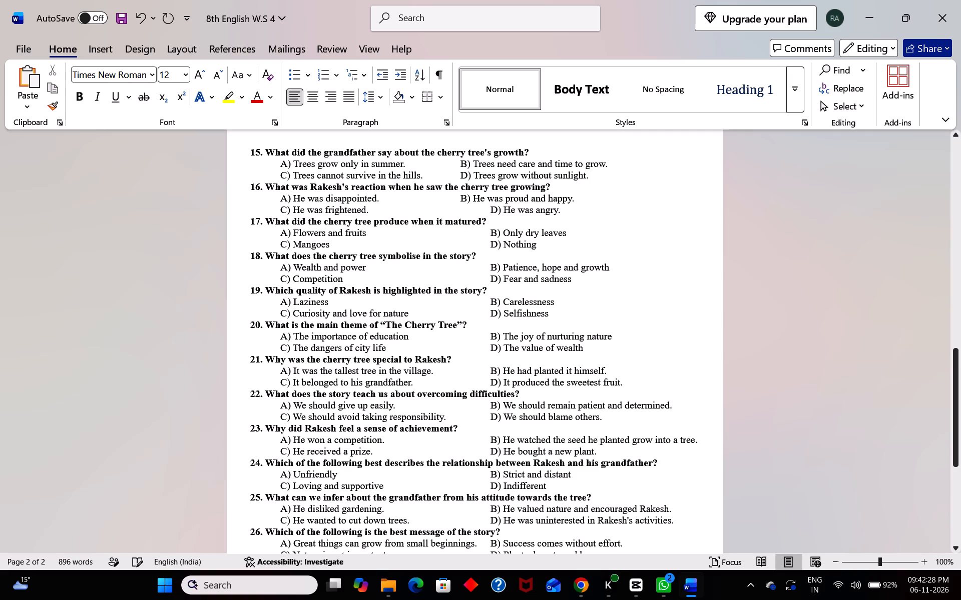
pyautogui.click(455, 200)
pyautogui.press('Tab')
pyautogui.click(453, 173)
pyautogui.press('Tab')
pyautogui.click(454, 161)
pyautogui.press('Tab')
# Shift options D and B of question 14, the last one on page 1, by one tab stop to match page 2's second column.
pyautogui.scroll(1, 466, 184)
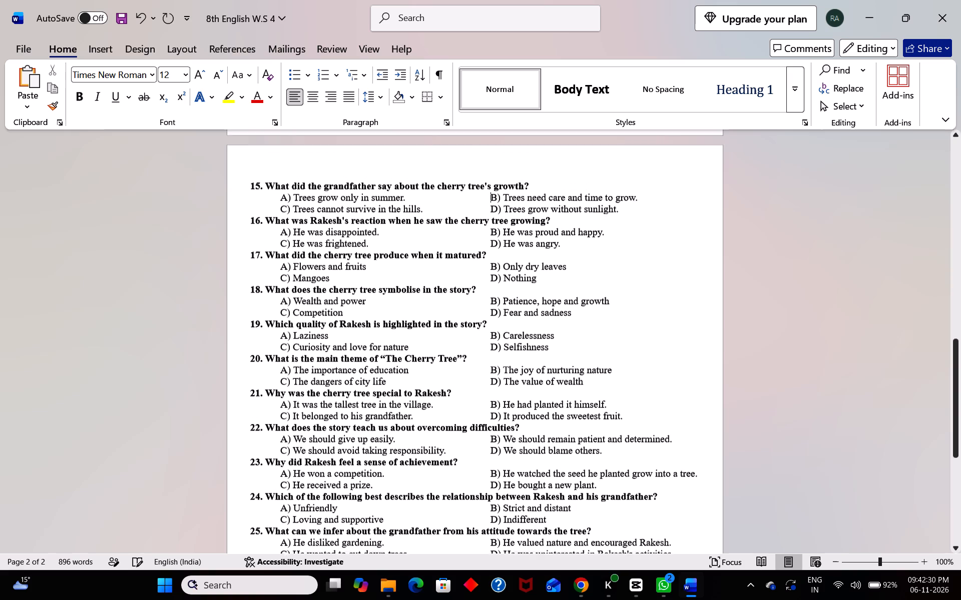
pyautogui.scroll(3, 466, 185)
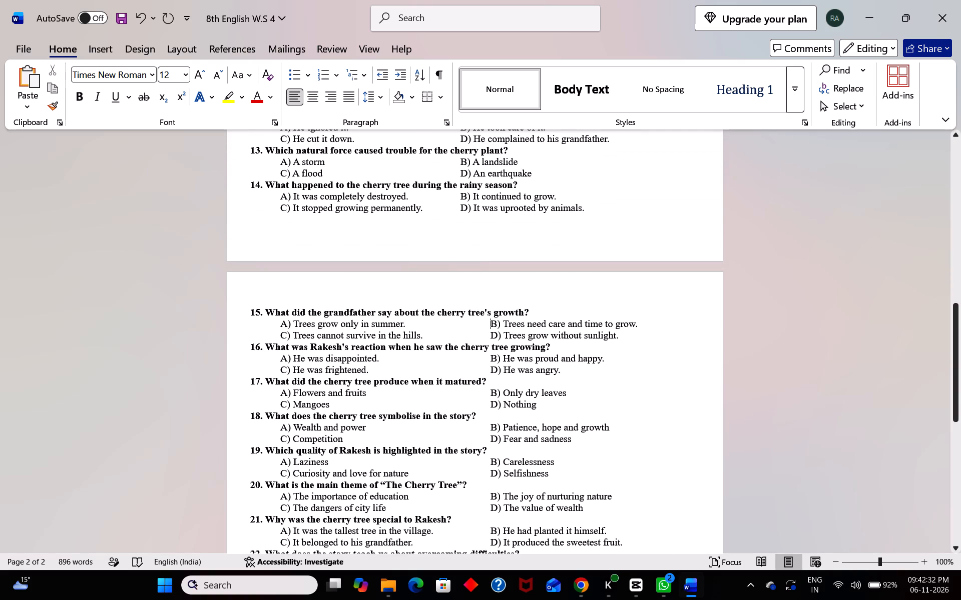
pyautogui.click(455, 210)
pyautogui.press('Tab')
pyautogui.click(453, 197)
pyautogui.press('Tab')
pyautogui.hotkey('ctrl', 'shift', 'z')
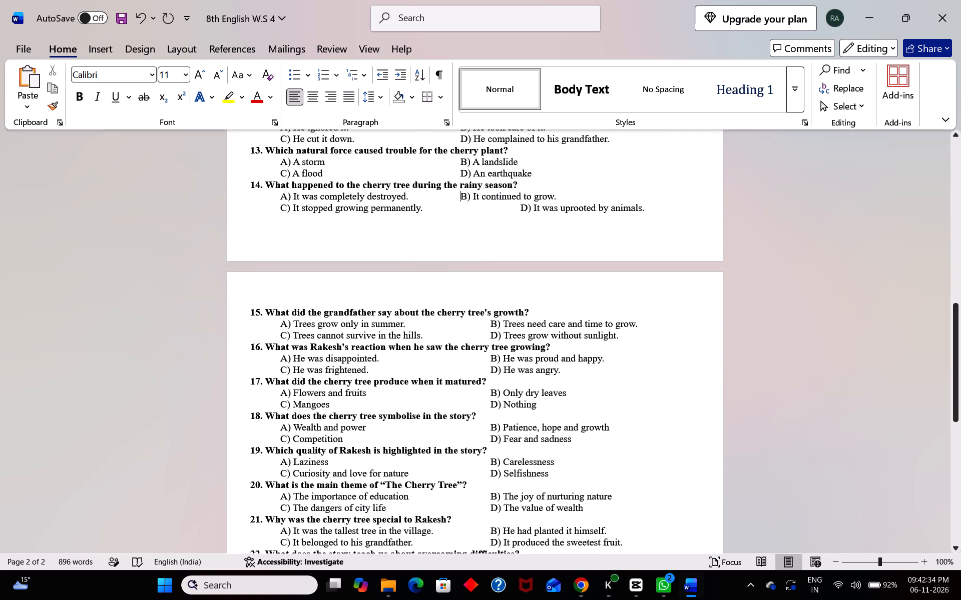
pyautogui.hotkey('ctrl', 'z')
pyautogui.press('Tab')
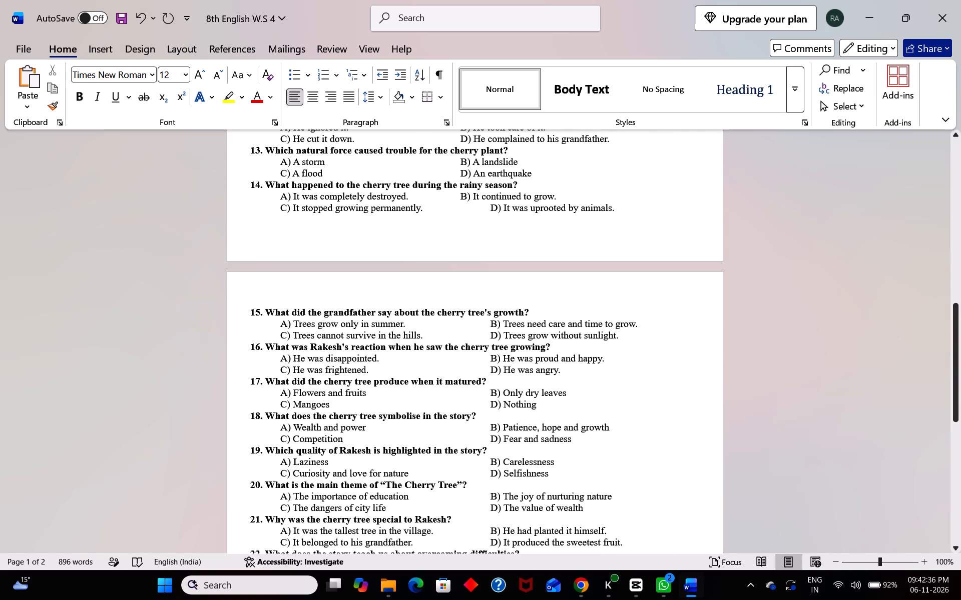
pyautogui.click(456, 199)
pyautogui.press('Tab')
# Shift options D and B of questions 13 and 12 by one tab stop to match question 14's second column.
pyautogui.click(458, 177)
pyautogui.press('Tab')
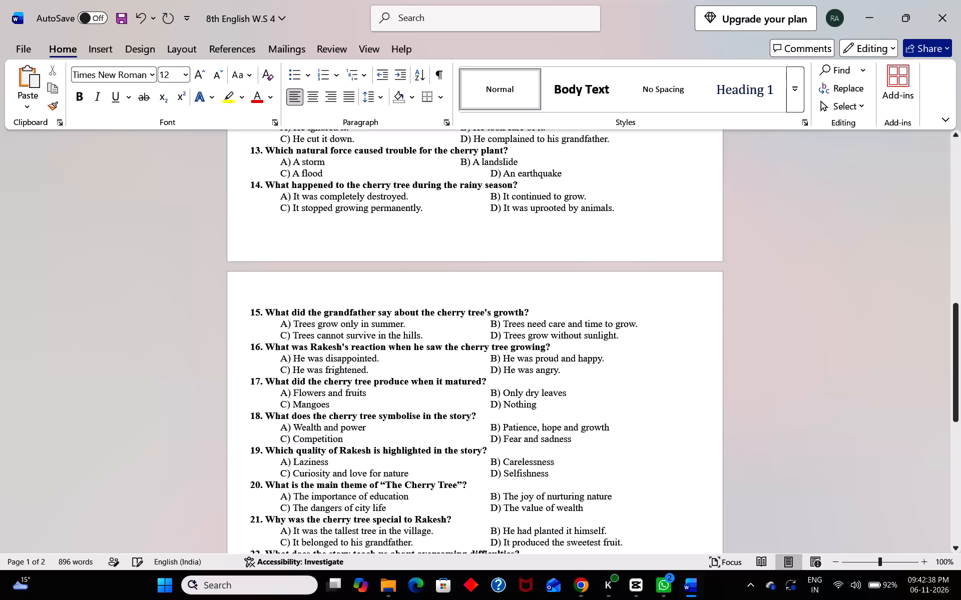
pyautogui.click(457, 163)
pyautogui.press('Tab')
pyautogui.scroll(2, 477, 193)
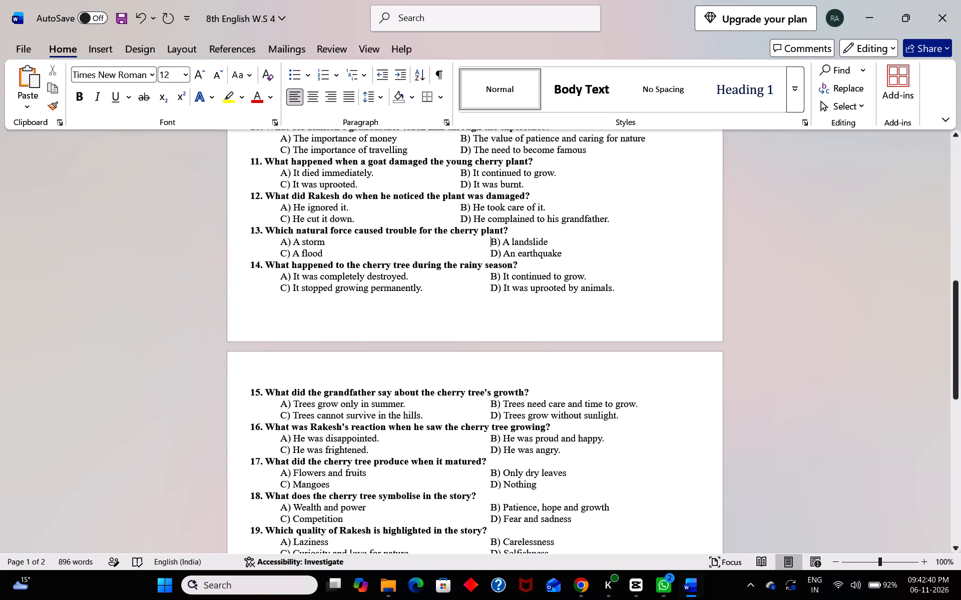
pyautogui.click(456, 220)
pyautogui.press('Tab')
pyautogui.click(457, 204)
pyautogui.press('Tab')
# Shift options D and B of questions 11 and 10 by one tab stop to match question 12's second column.
pyautogui.click(458, 182)
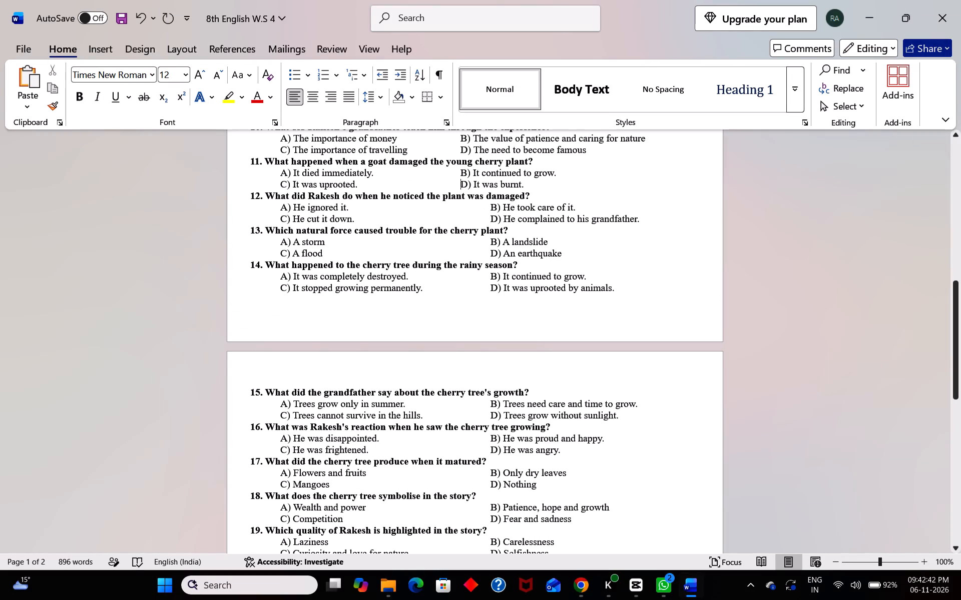
pyautogui.press('Tab')
pyautogui.click(457, 171)
pyautogui.press('Tab')
pyautogui.scroll(2, 467, 189)
pyautogui.click(459, 228)
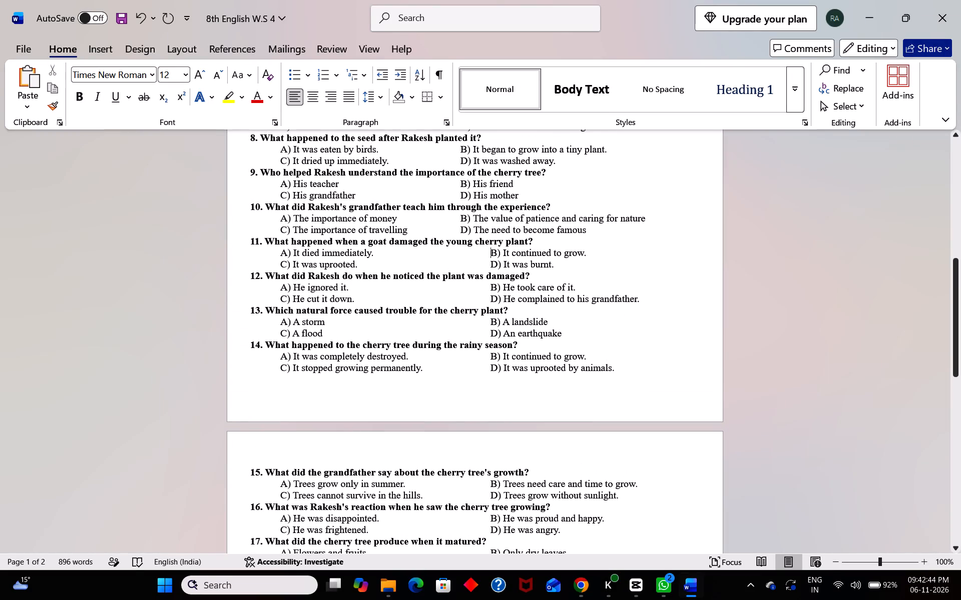
pyautogui.press('Tab')
pyautogui.click(458, 218)
pyautogui.press('Tab')
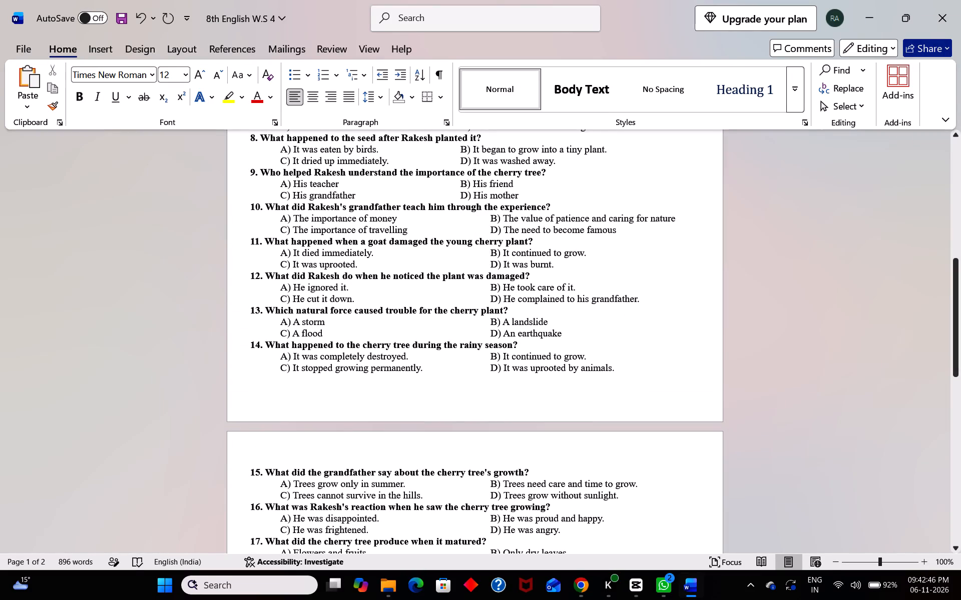
# Shift options D and B of questions 9 and 8 by one tab stop to match question 10's second column.
pyautogui.click(459, 195)
pyautogui.press('Tab')
pyautogui.click(457, 183)
pyautogui.press('Tab')
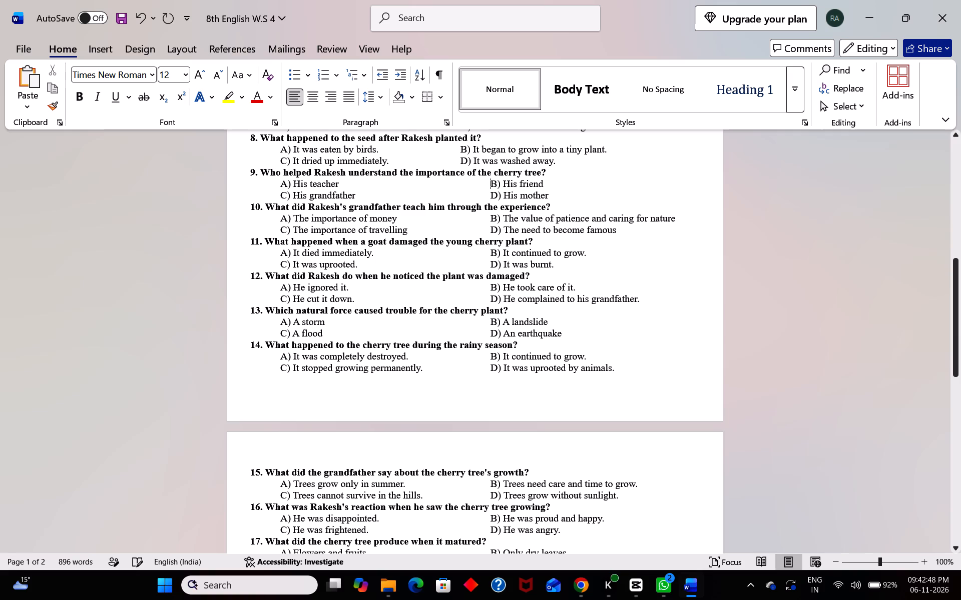
pyautogui.scroll(1, 467, 205)
pyautogui.click(457, 199)
pyautogui.press('Tab')
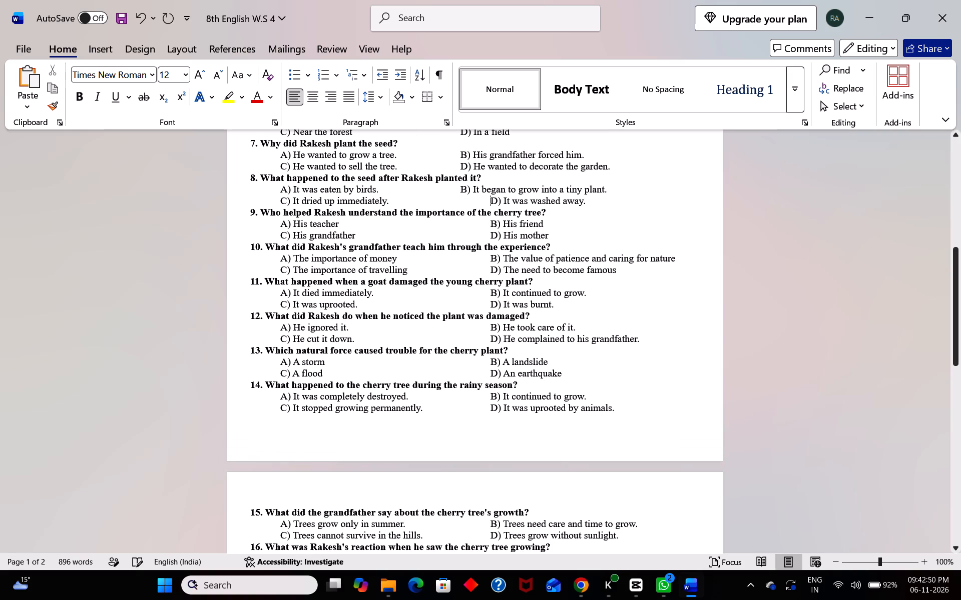
pyautogui.click(455, 186)
pyautogui.press('Tab')
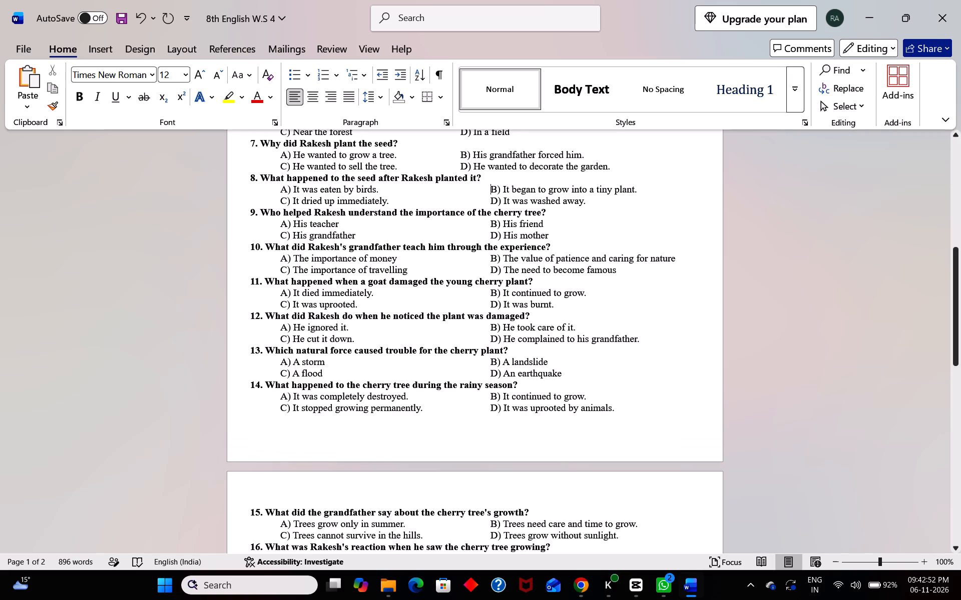
# Shift options D and B of questions 7 and 6 by one tab stop to match question 8's second column.
pyautogui.click(456, 166)
pyautogui.press('Tab')
pyautogui.click(458, 154)
pyautogui.press('Tab')
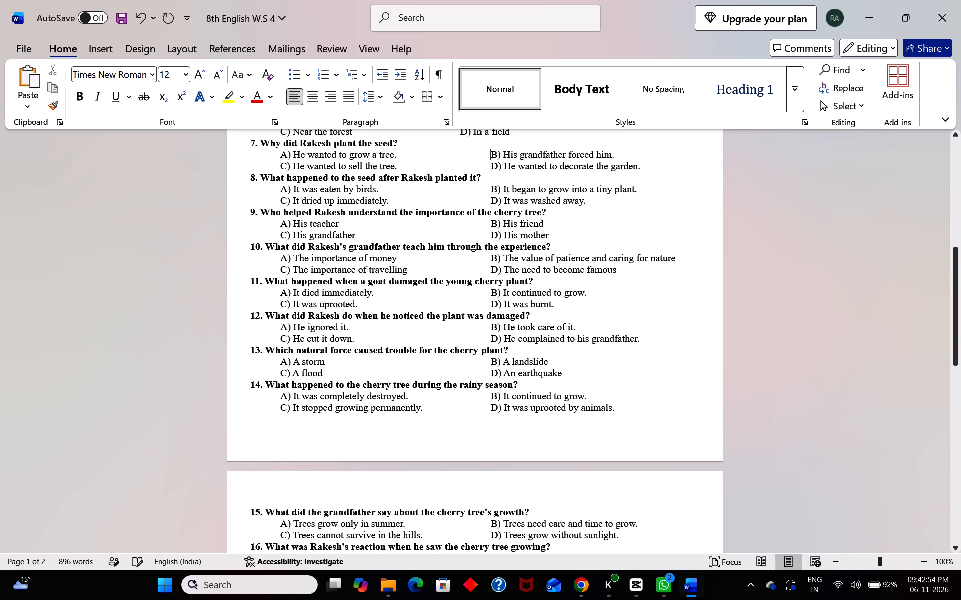
pyautogui.scroll(2, 461, 184)
pyautogui.click(457, 213)
pyautogui.press('Tab')
pyautogui.click(460, 202)
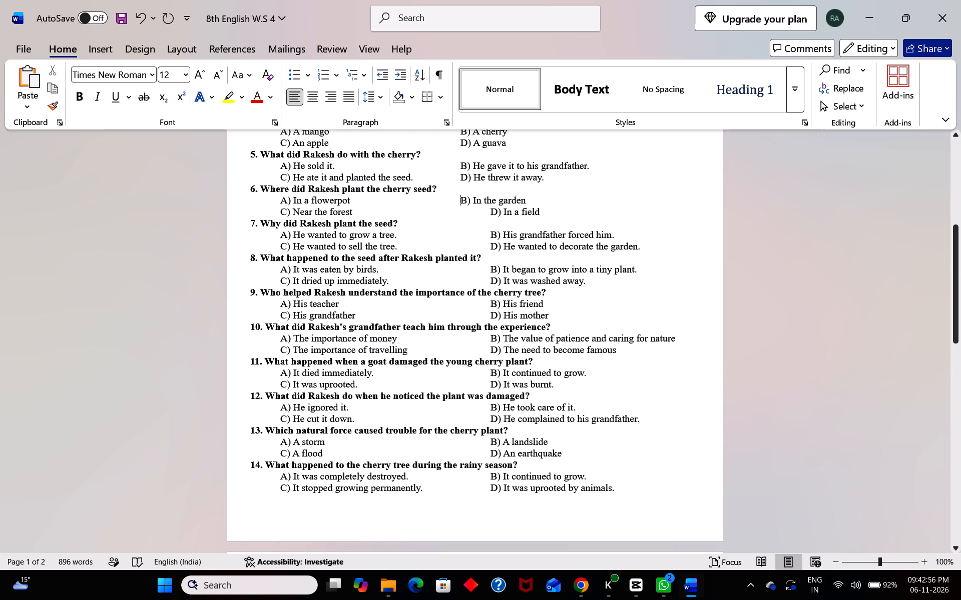
pyautogui.press('Tab')
# Shift options D and B of questions 5 and 4 by one tab stop to match question 6's second column.
pyautogui.click(453, 177)
pyautogui.press('Tab')
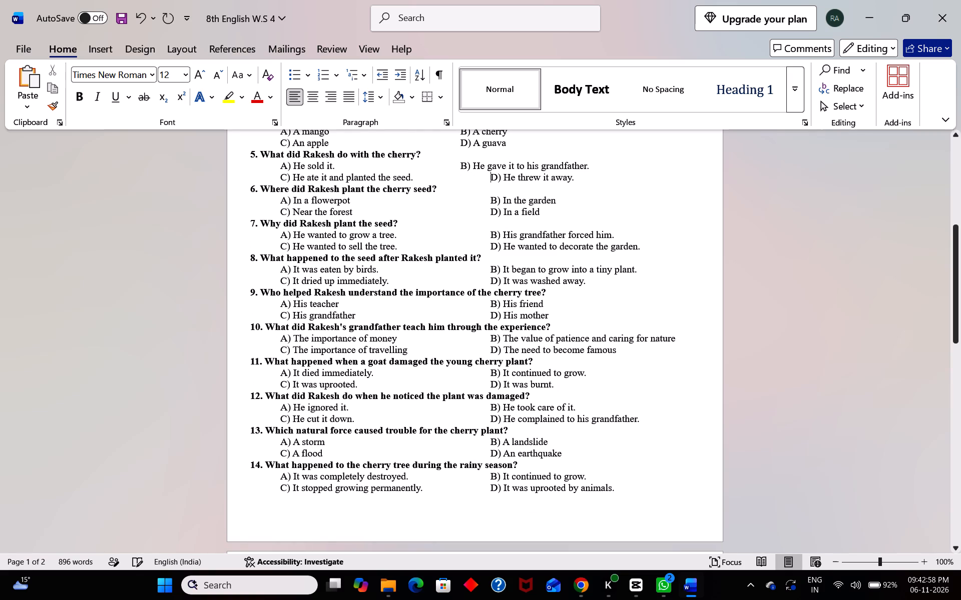
pyautogui.click(455, 165)
pyautogui.press('Tab')
pyautogui.scroll(1, 461, 177)
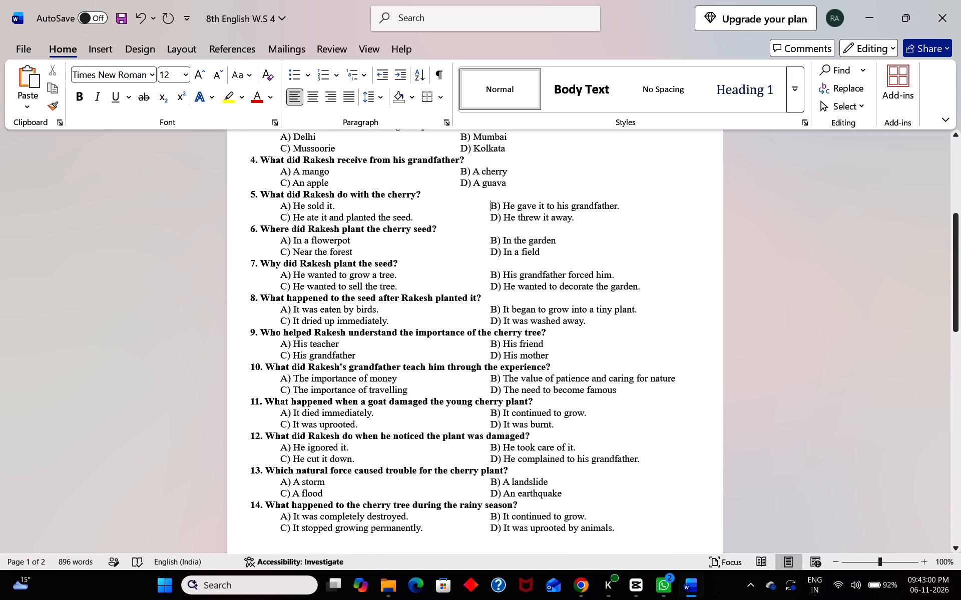
pyautogui.click(454, 180)
pyautogui.press('Tab')
pyautogui.click(455, 171)
pyautogui.press('Tab')
# Shift options D and B of questions 3 and 2 by one tab stop to match question 4's second column.
pyautogui.scroll(2, 455, 174)
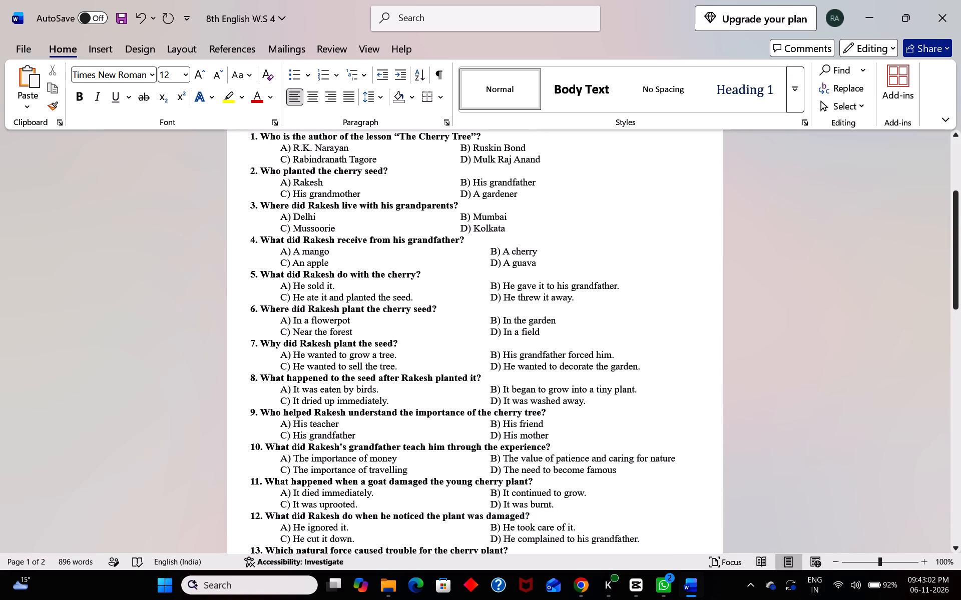
pyautogui.click(450, 230)
pyautogui.press('Tab')
pyautogui.click(449, 217)
pyautogui.press('Tab')
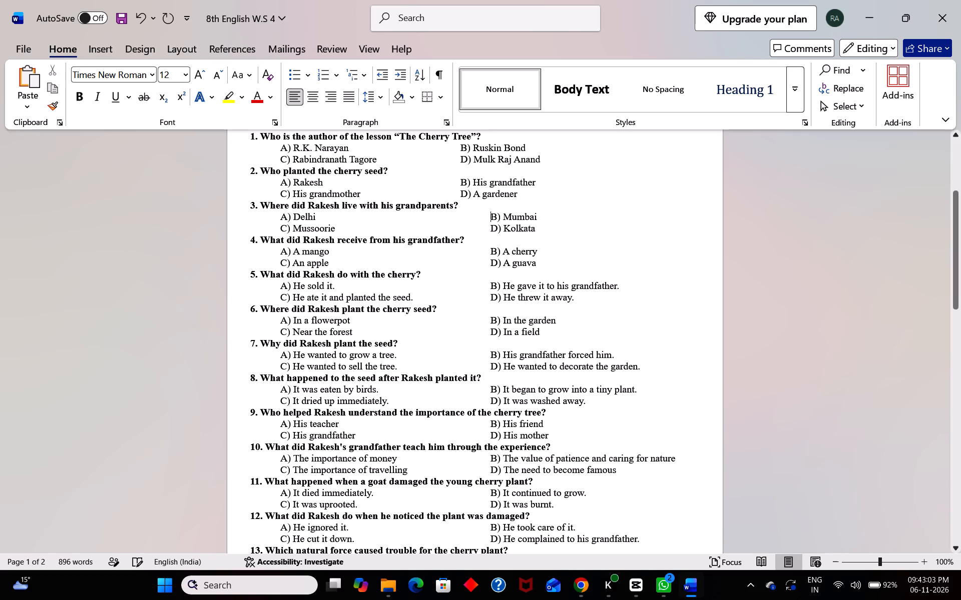
pyautogui.click(453, 195)
pyautogui.press('Tab')
pyautogui.click(457, 183)
pyautogui.press('Tab')
# Shift question 1's options D and B by one tab stop so that they align with question 2's second column.
pyautogui.click(444, 160)
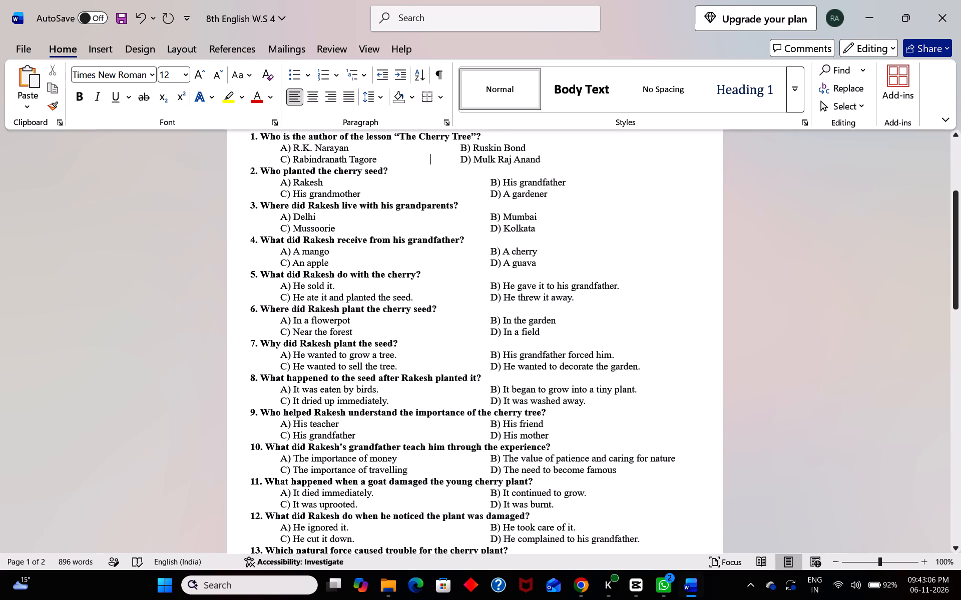
pyautogui.click(455, 160)
pyautogui.press('Tab')
pyautogui.click(455, 145)
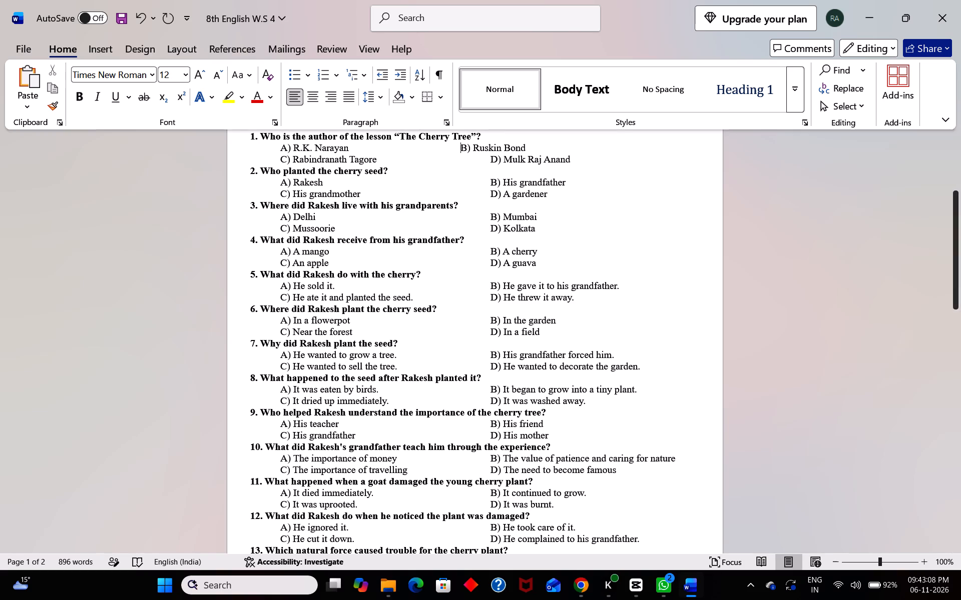
# Shift question 1's option B by one tab stop to line up with option D in the second column.
pyautogui.press('Tab')
# Review the two-column option alignment of the questions across both pages of the worksheet, through to question 30.
pyautogui.scroll(3, 464, 187)
pyautogui.scroll(-11, 458, 192)
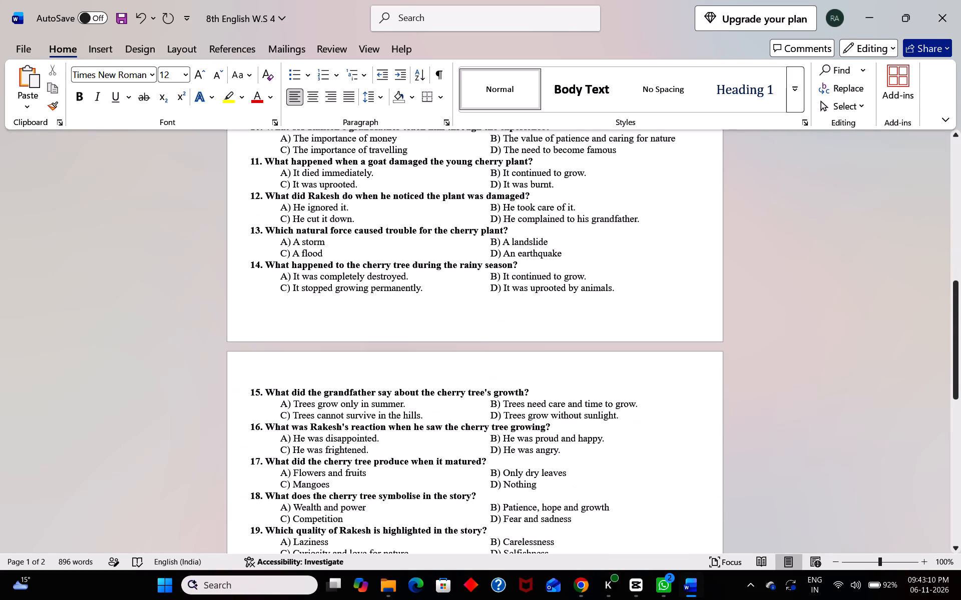
pyautogui.scroll(-13, 458, 193)
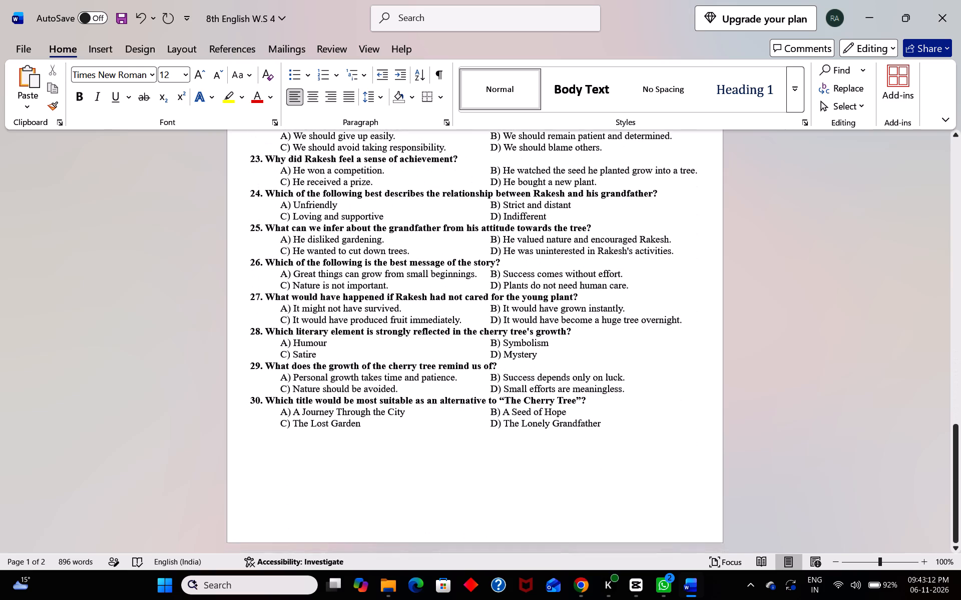
pyautogui.scroll(-2, 456, 224)
pyautogui.scroll(-1, 463, 267)
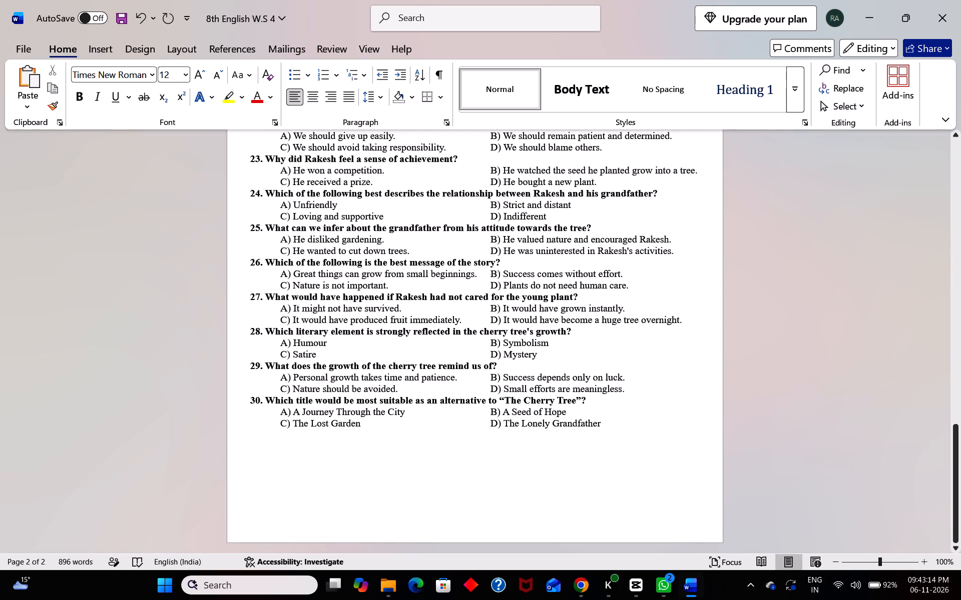
pyautogui.scroll(10, 532, 339)
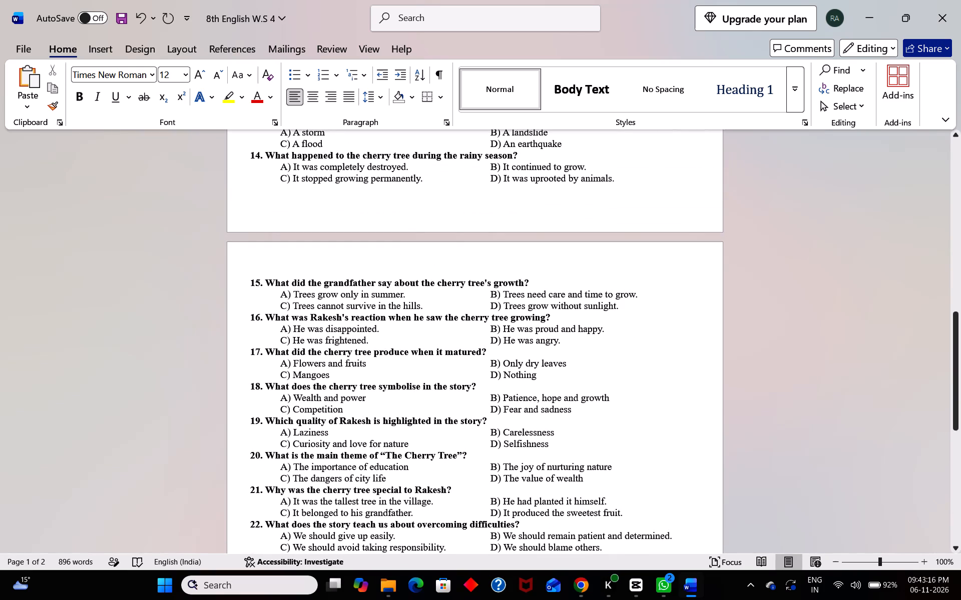
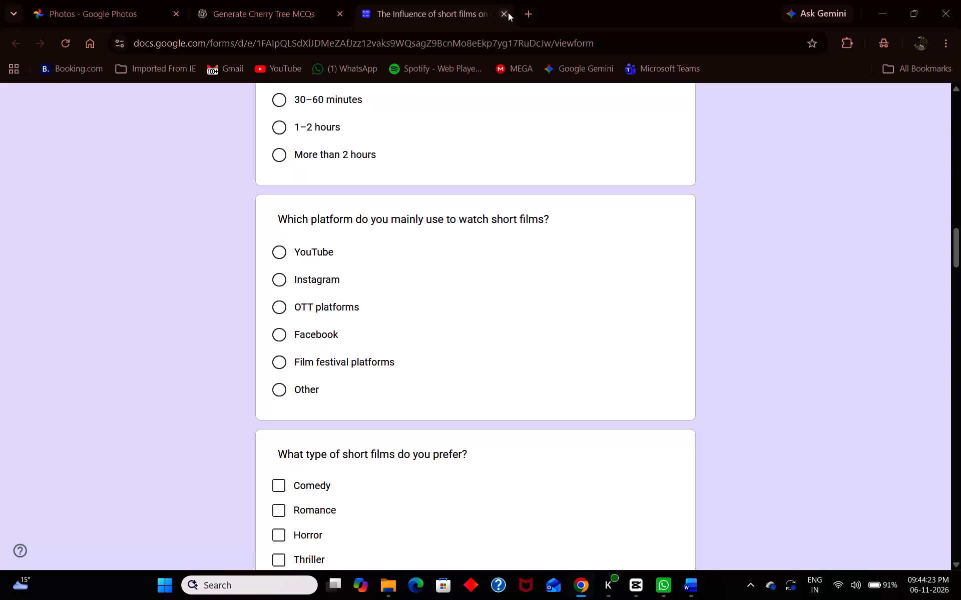
# Switch to CapCut to bring up the video editing project 0914.
pyautogui.click(636, 585)
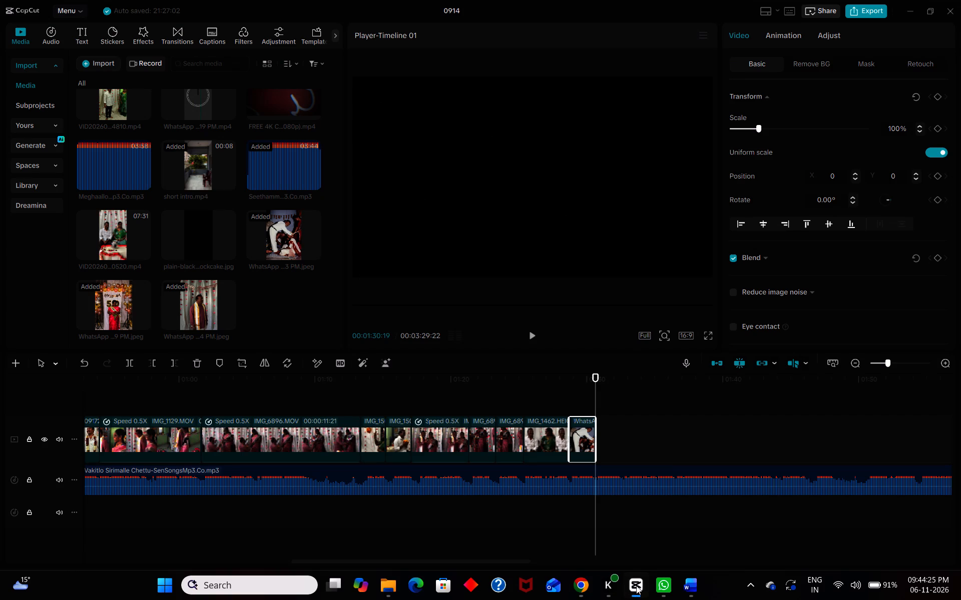
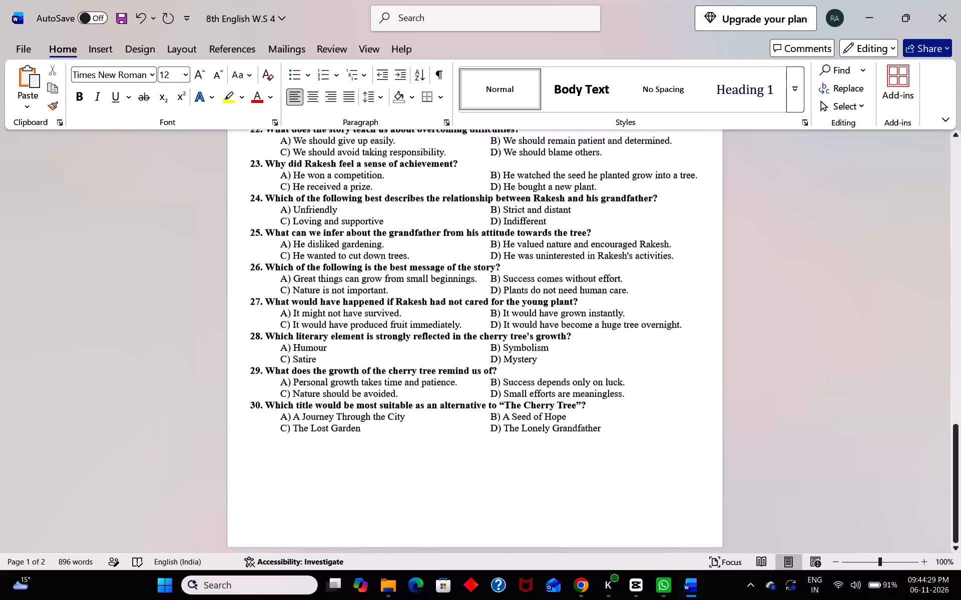
# Start saving the formatted worksheet as a new file on this PC, choosing the 8th grade folder under CSK School.
pyautogui.scroll(6, 562, 397)
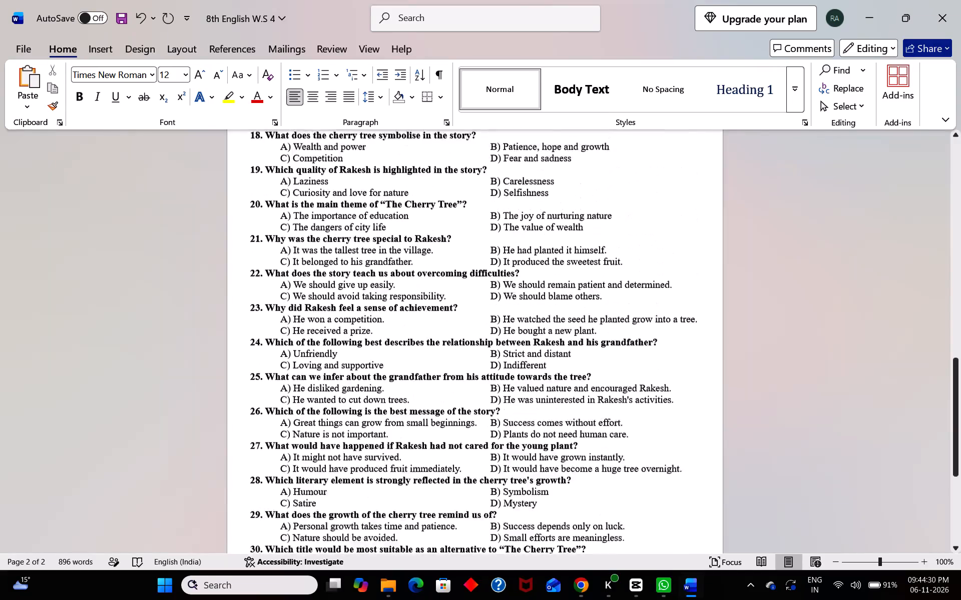
pyautogui.scroll(20, 562, 397)
pyautogui.scroll(6, 562, 397)
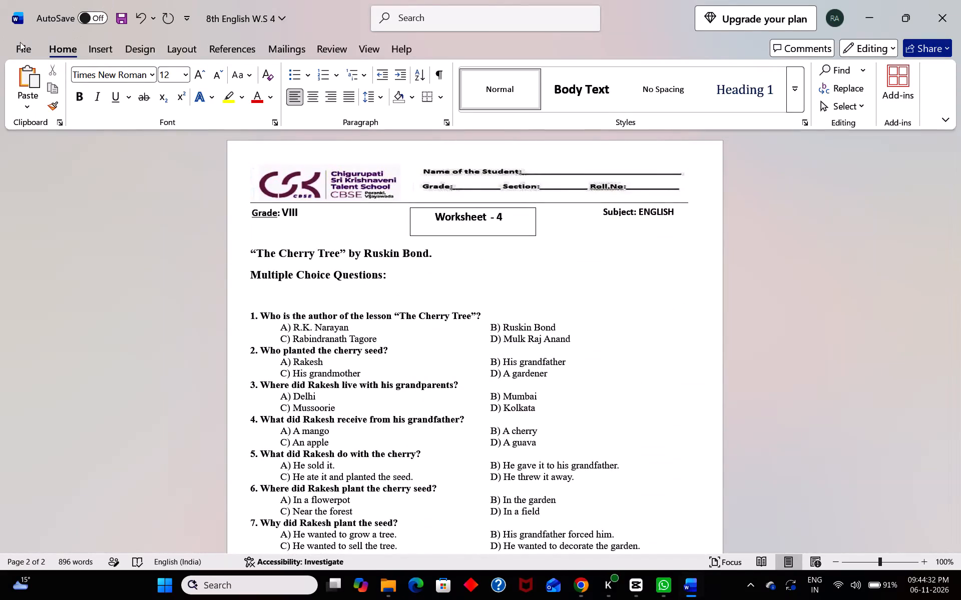
pyautogui.click(20, 49)
pyautogui.click(33, 261)
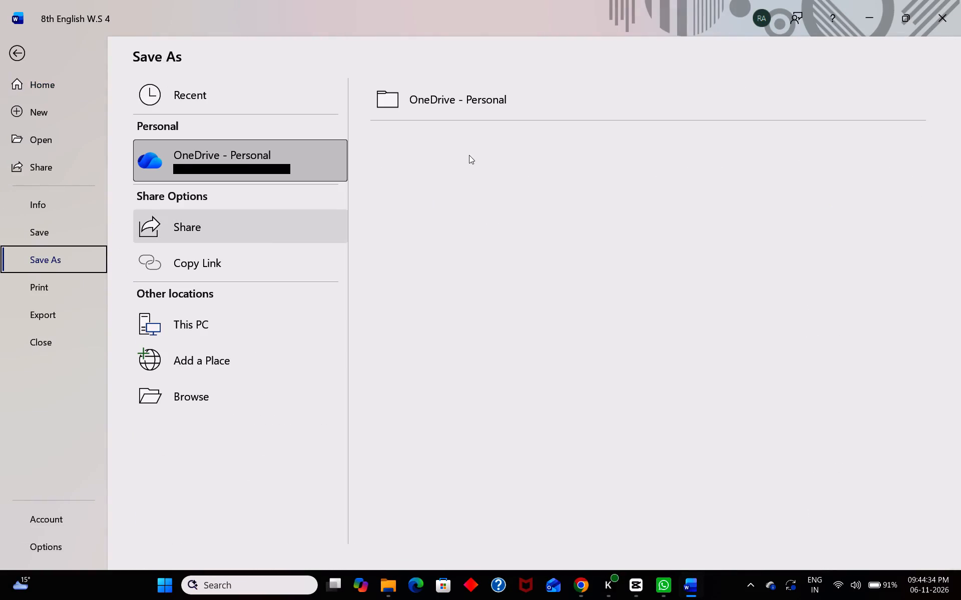
pyautogui.click(208, 324)
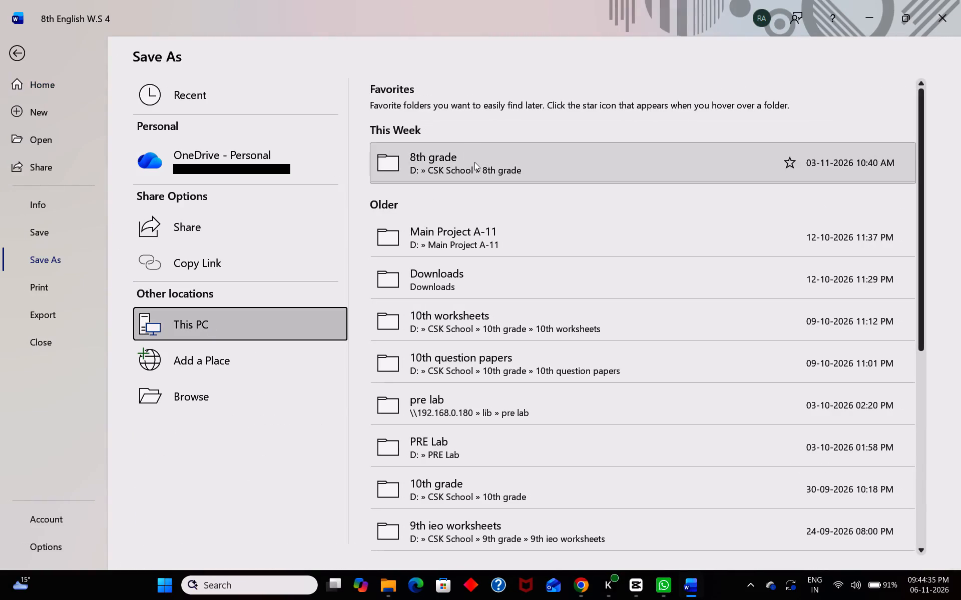
pyautogui.click(474, 159)
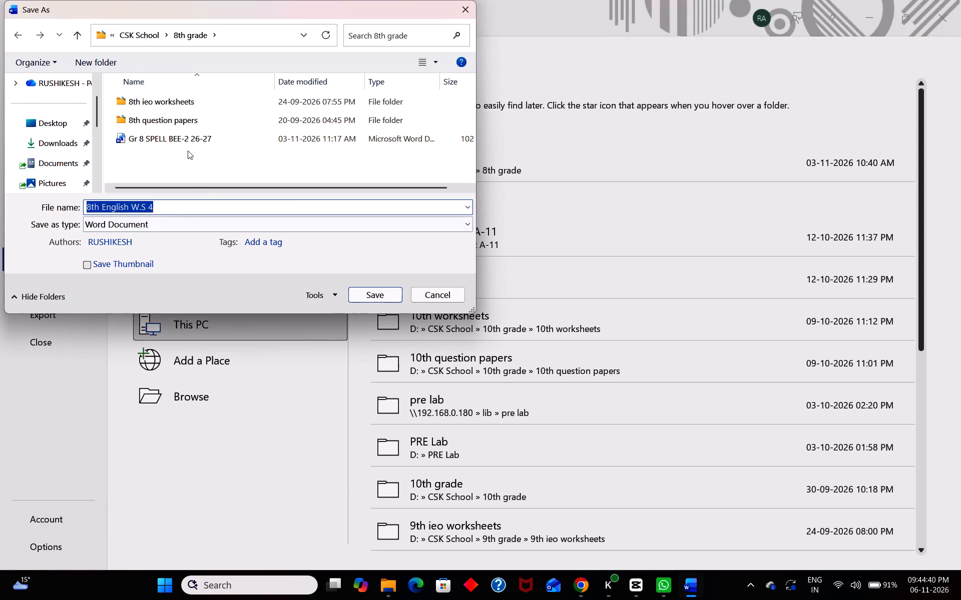
# Create a folder named 8th worksheets inside the 8th grade folder and open it as the save location.
pyautogui.click(84, 57)
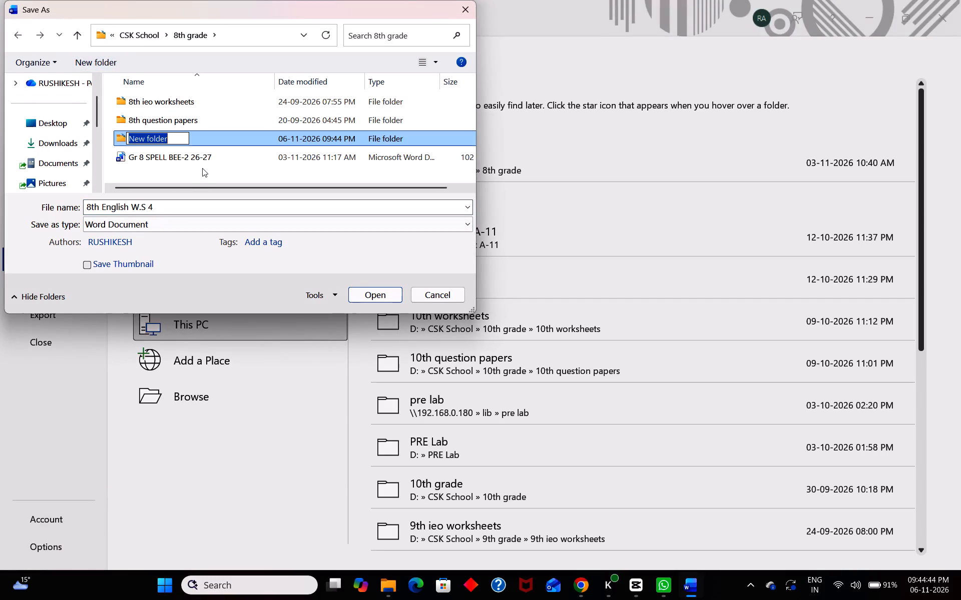
pyautogui.write('8th ieo')
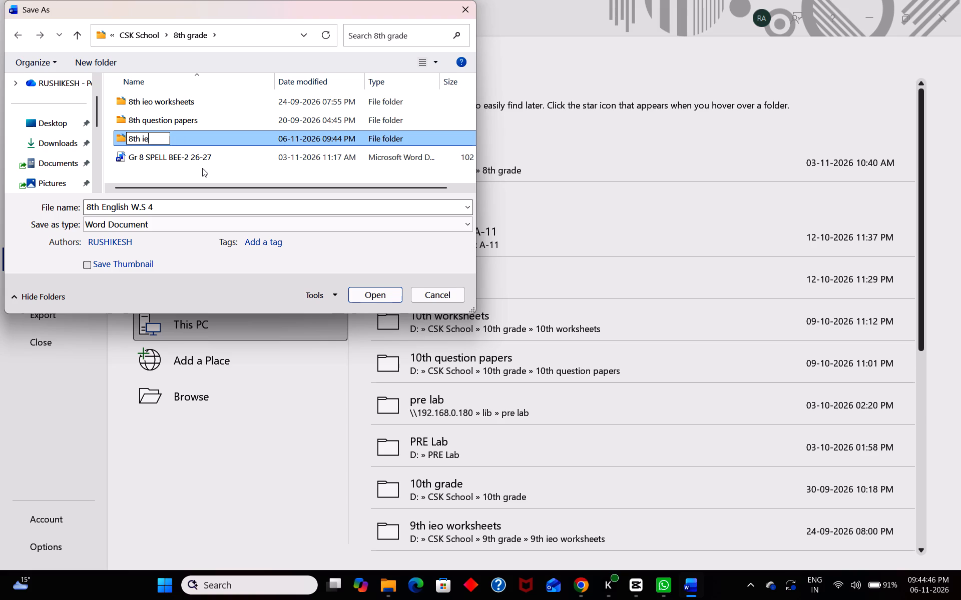
pyautogui.press('space')
pyautogui.press('BackSpace')
pyautogui.press('BackSpace')
pyautogui.press('BackSpace')
pyautogui.press('BackSpace')
pyautogui.write('worksheets')
pyautogui.press('Return')
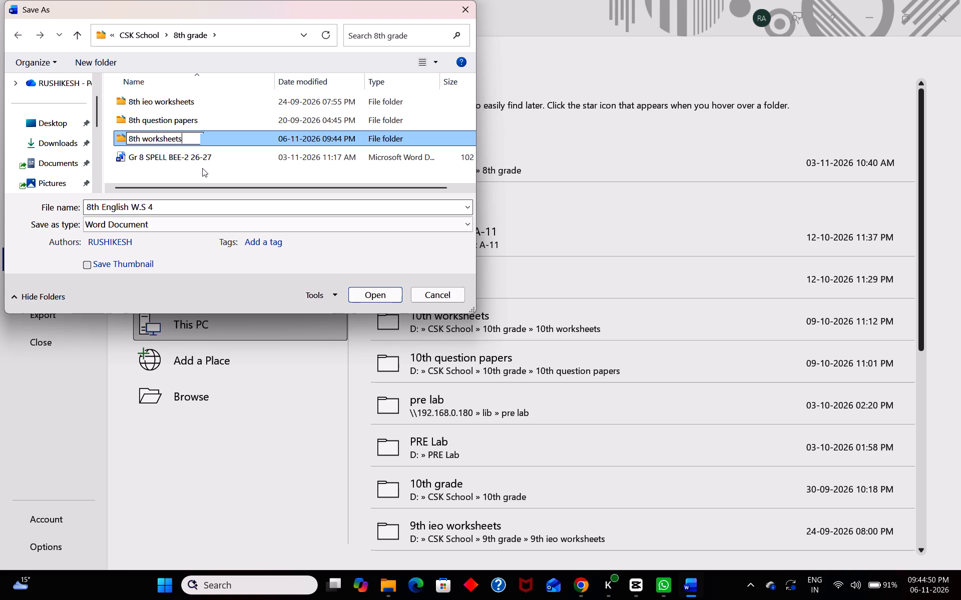
pyautogui.press('Return')
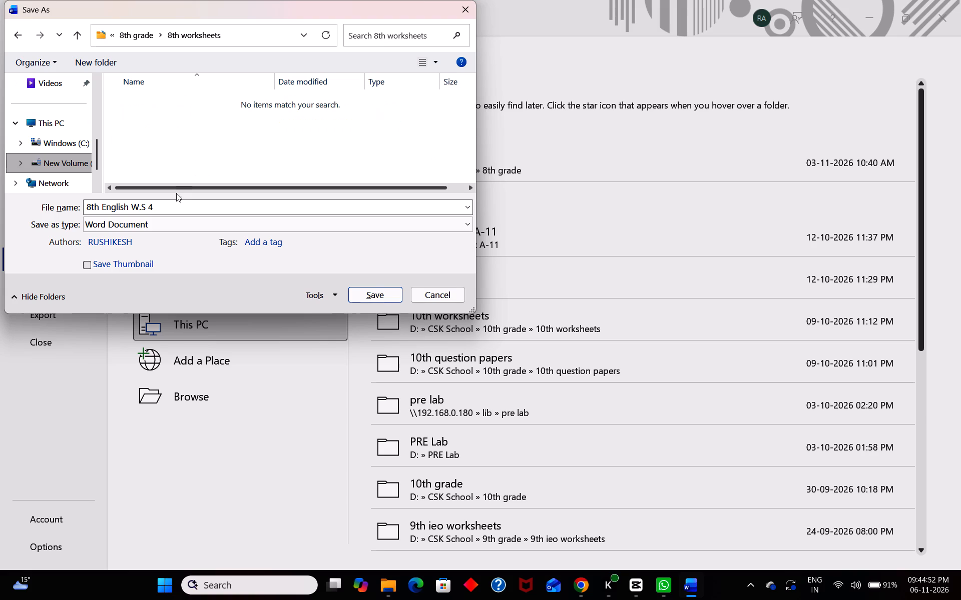
# Save the worksheet as a Word document named 8th English W.S 5 in the 8th worksheets folder.
pyautogui.click(175, 207)
pyautogui.click(175, 207)
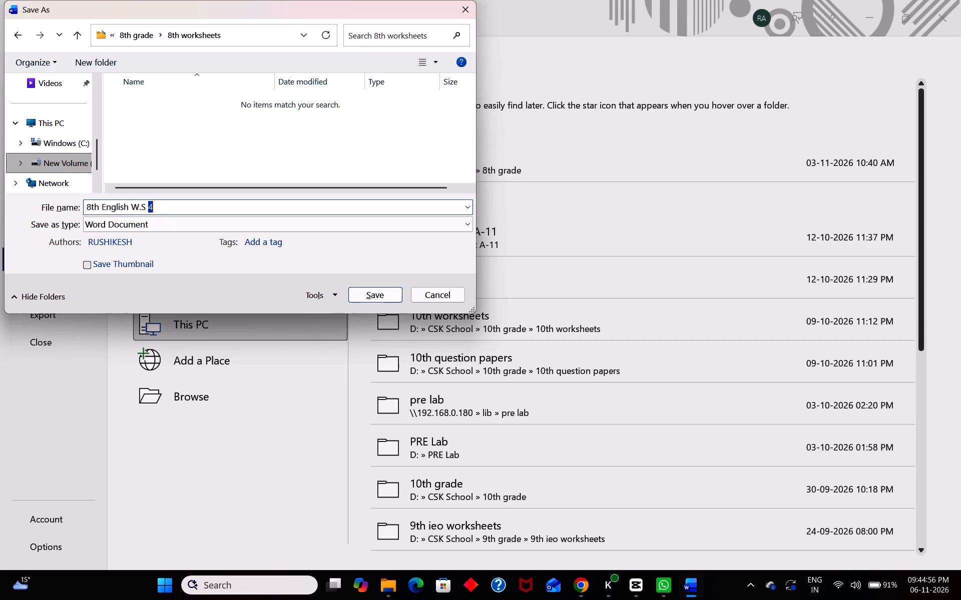
pyautogui.press('5')
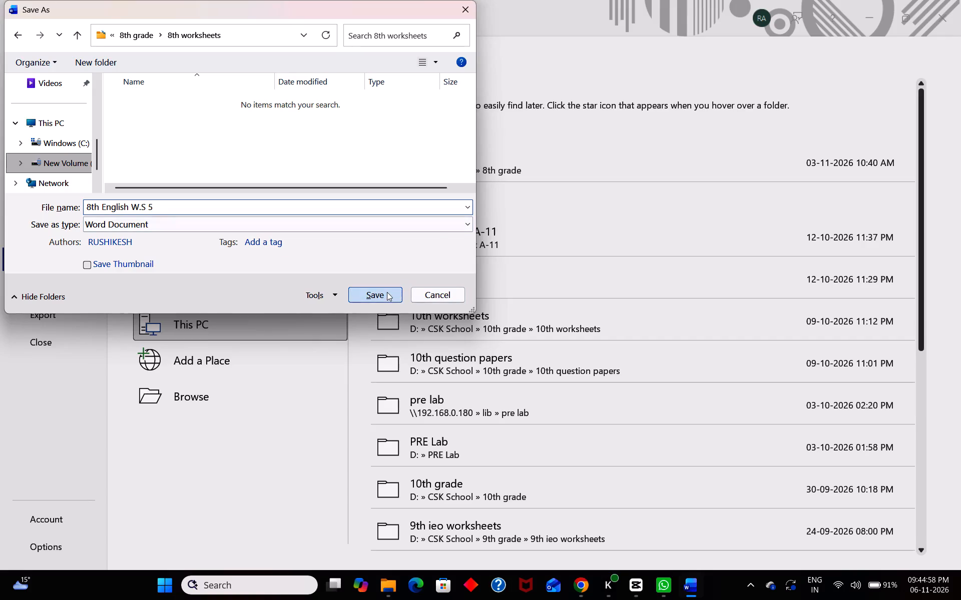
pyautogui.click(387, 292)
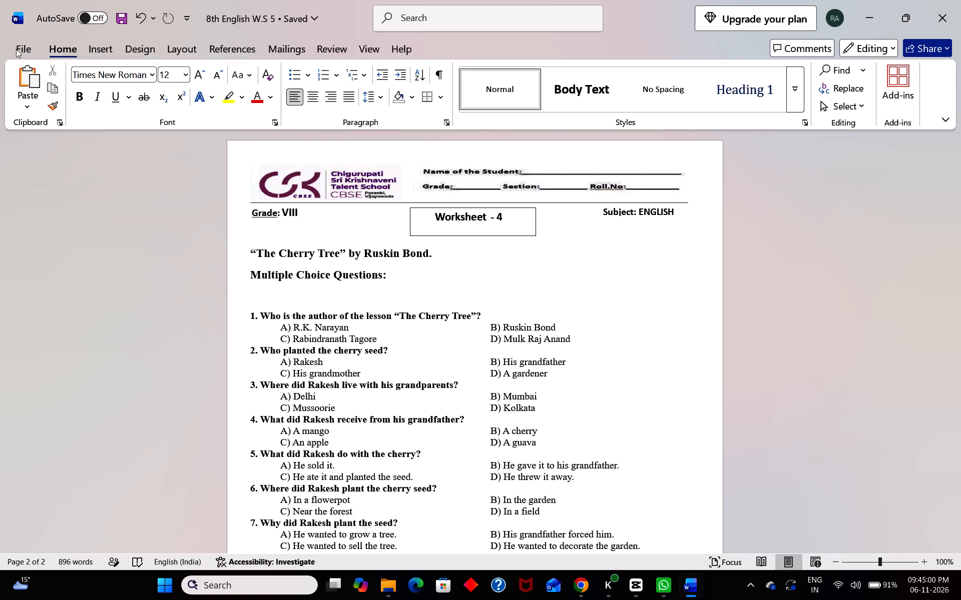
# Stretch the school header picture on page 1 slightly taller by extending its bottom edge.
pyautogui.click(24, 45)
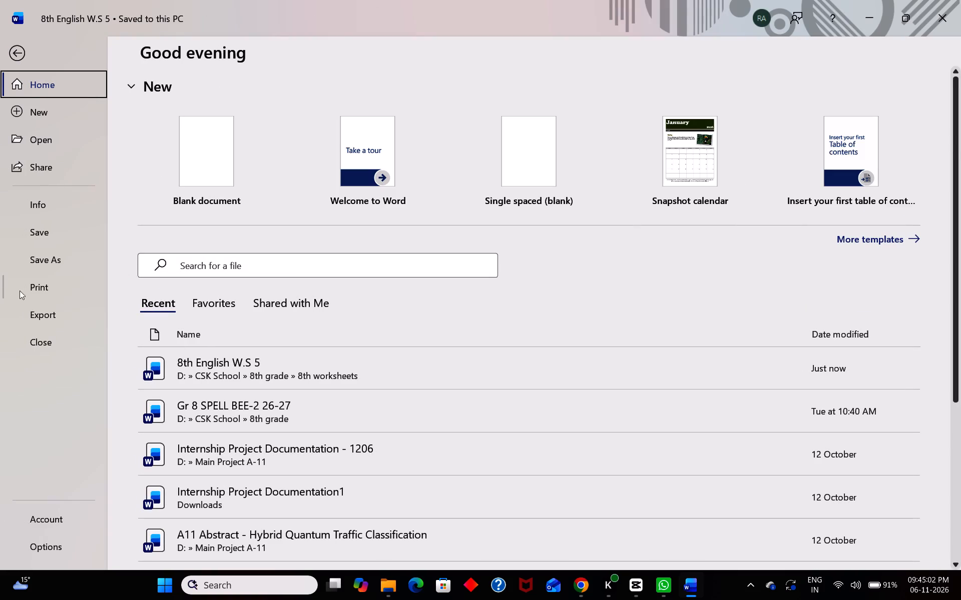
pyautogui.click(17, 53)
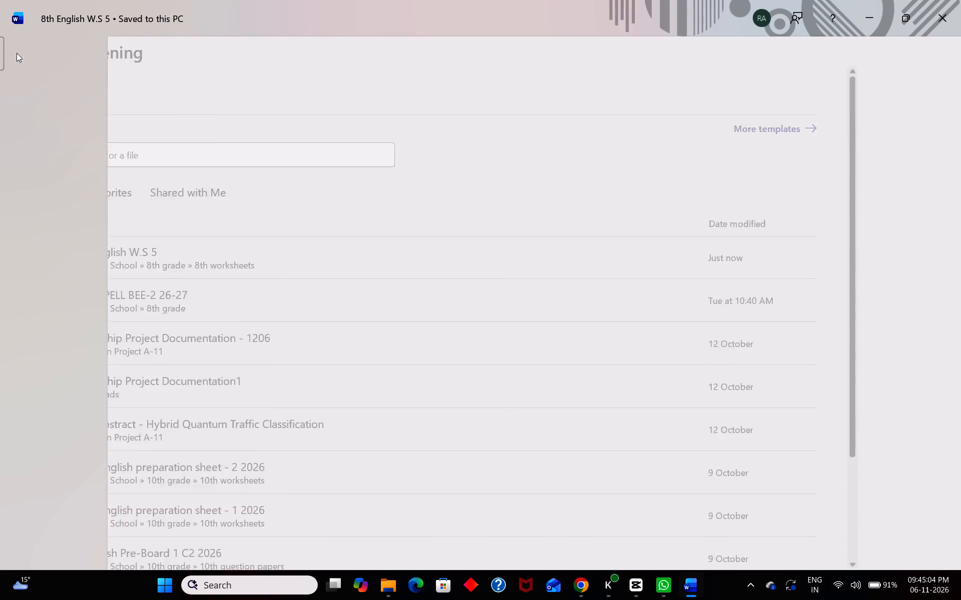
pyautogui.click(542, 188)
pyautogui.moveTo(470, 201); pyautogui.dragTo(470, 201)
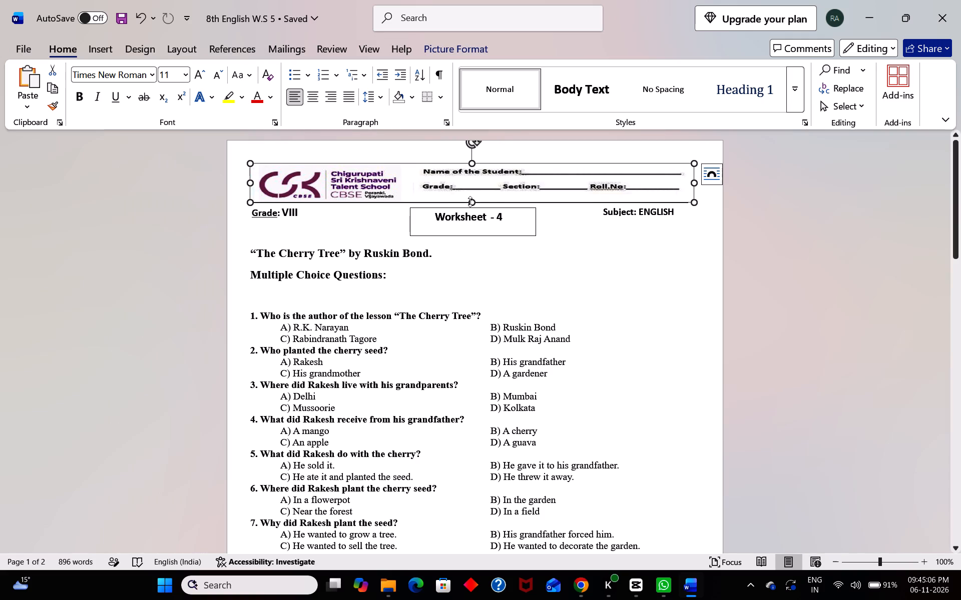
pyautogui.moveTo(470, 201); pyautogui.dragTo(470, 214)
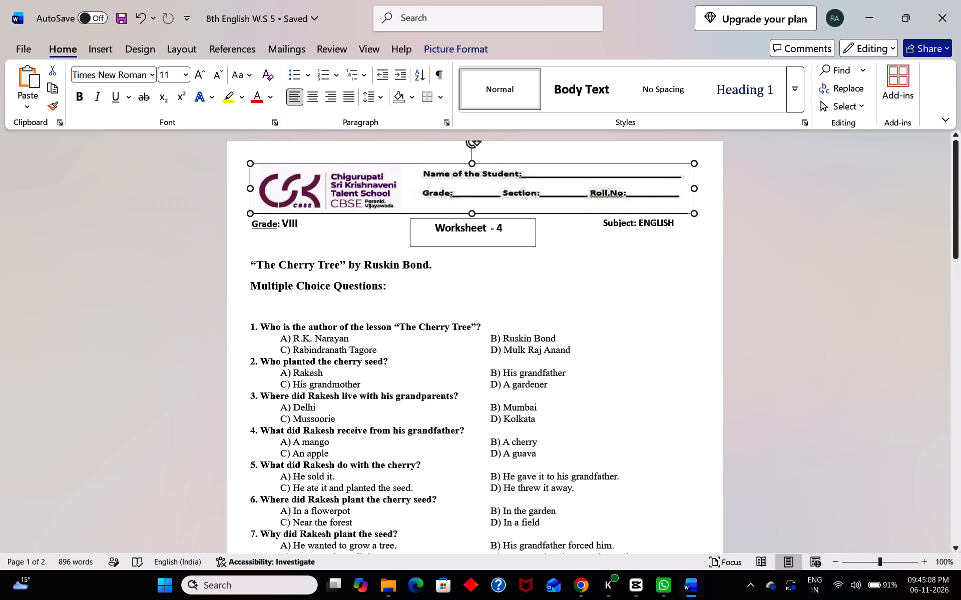
pyautogui.moveTo(470, 214); pyautogui.dragTo(471, 213)
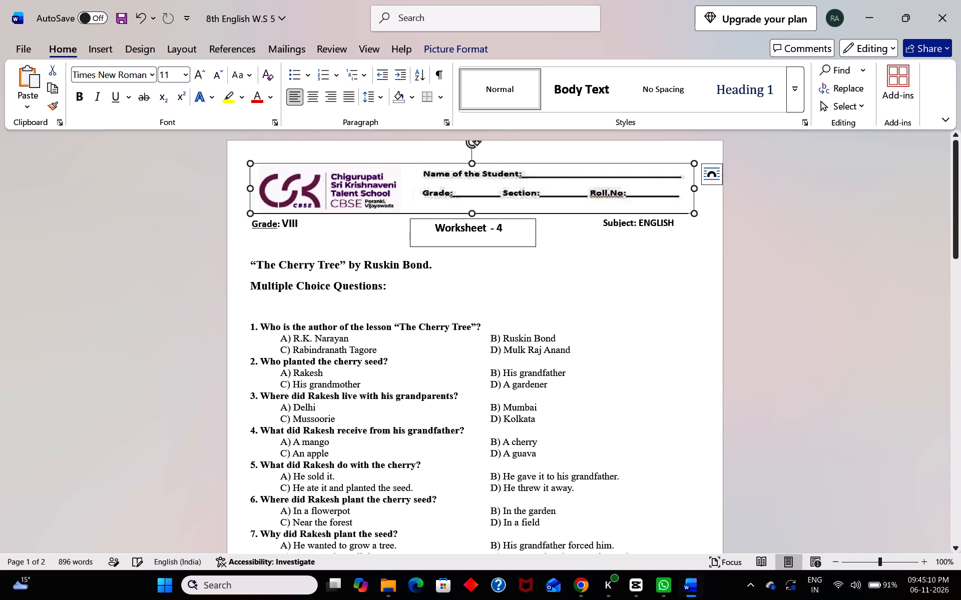
pyautogui.scroll(-20, 486, 343)
pyautogui.scroll(-8, 486, 343)
pyautogui.scroll(19, 487, 338)
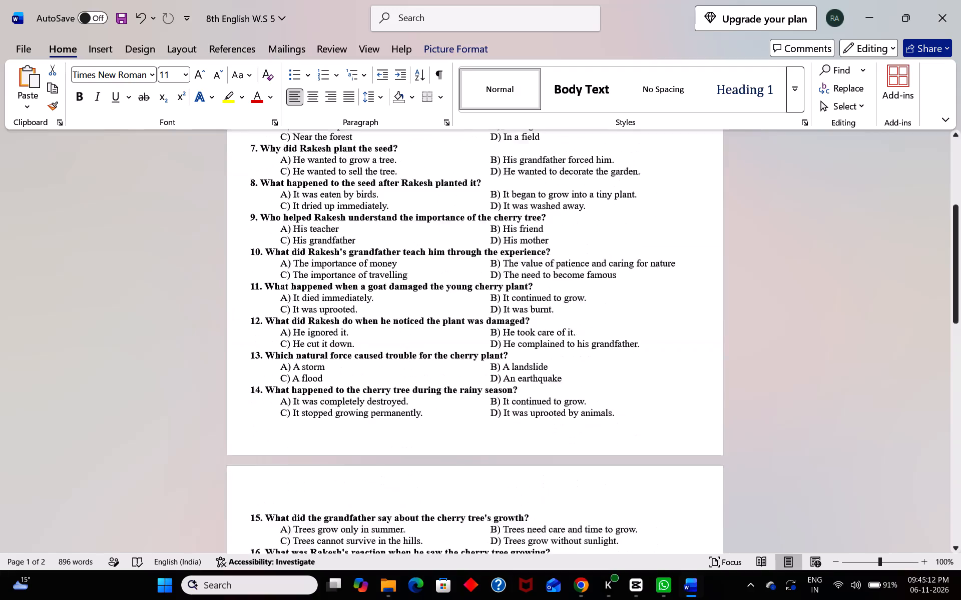
pyautogui.scroll(7, 0, 162)
# Save a PDF copy of 8th English W.S 5 in the 8th worksheets folder and look over its first page.
pyautogui.click(7, 42)
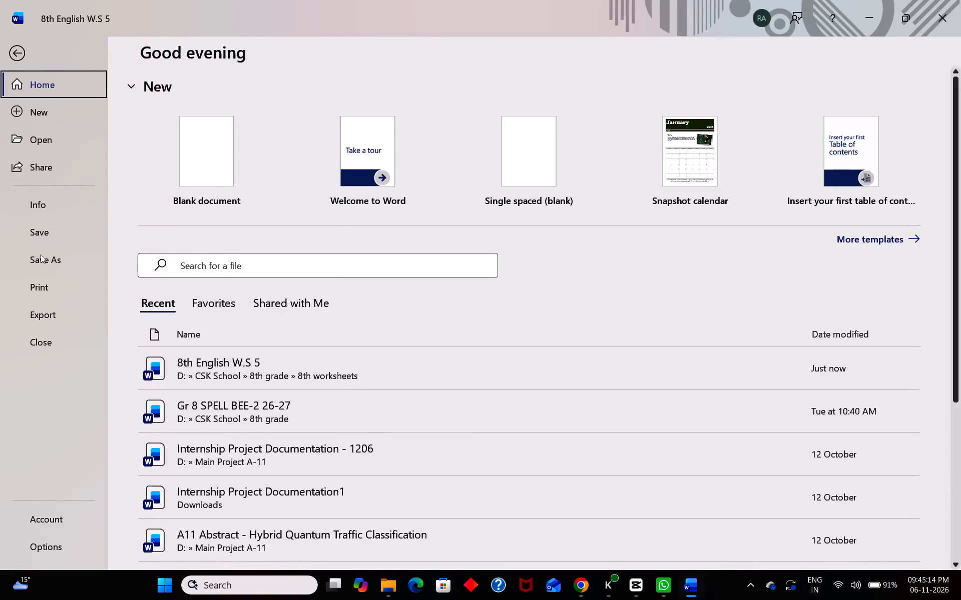
pyautogui.click(41, 257)
pyautogui.click(480, 170)
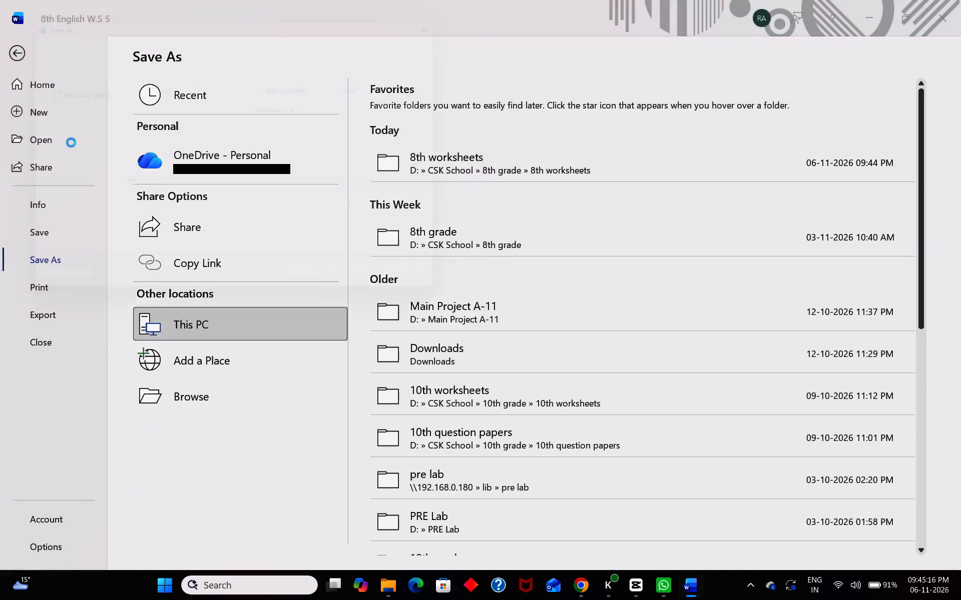
pyautogui.click(178, 222)
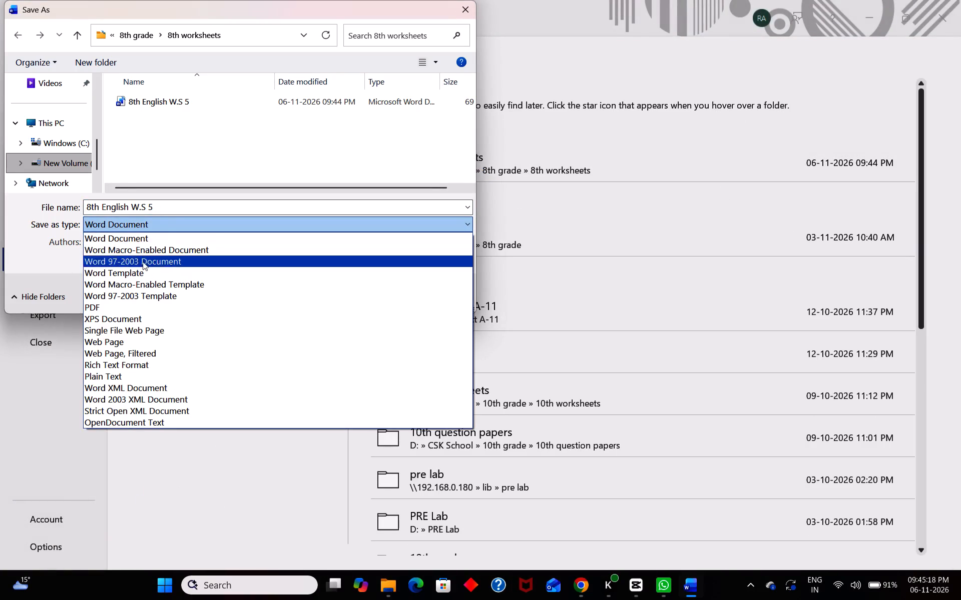
pyautogui.click(142, 307)
pyautogui.click(367, 320)
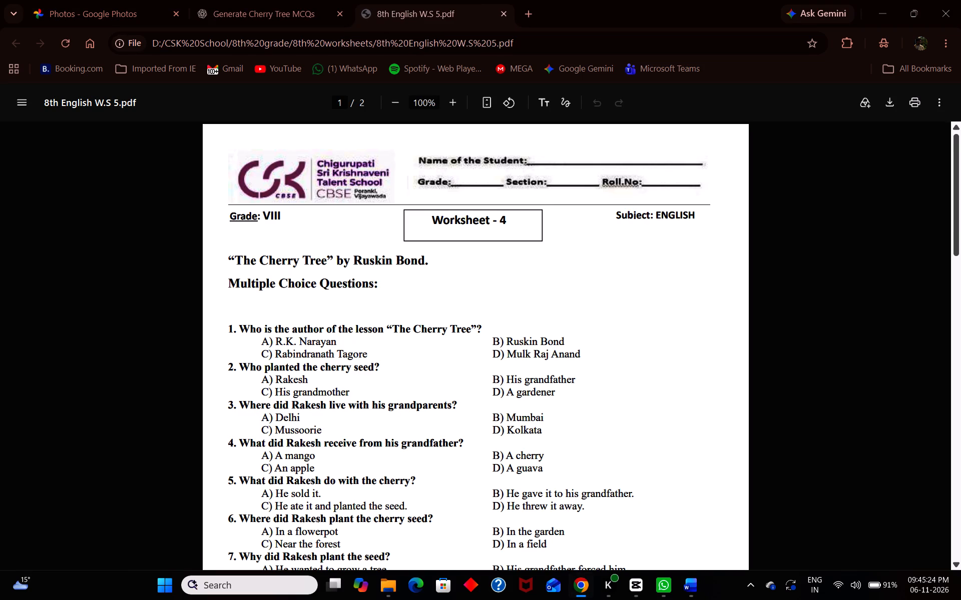
pyautogui.scroll(-20, 514, 370)
pyautogui.scroll(-2, 514, 370)
pyautogui.scroll(12, 523, 269)
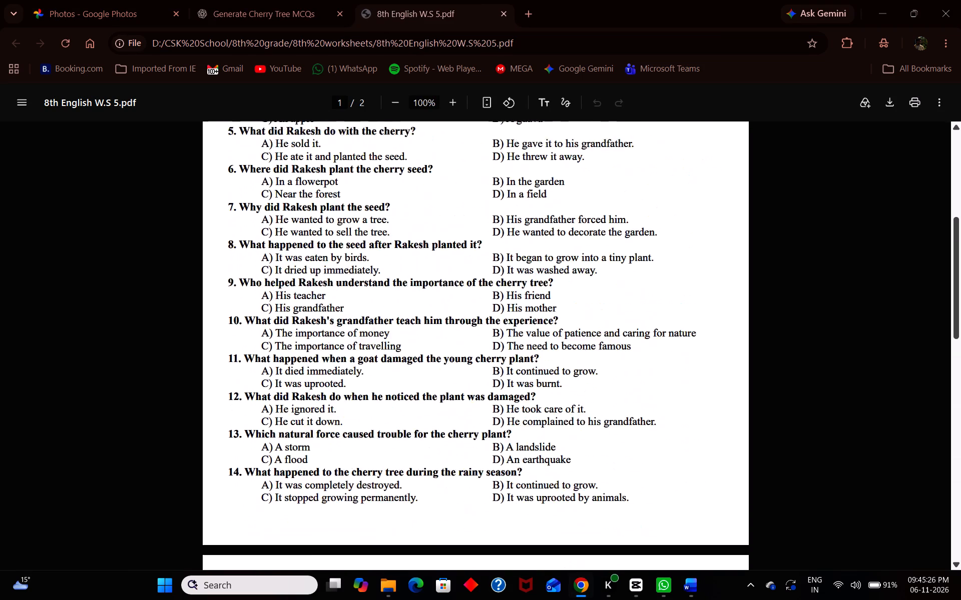
pyautogui.scroll(5, 528, 254)
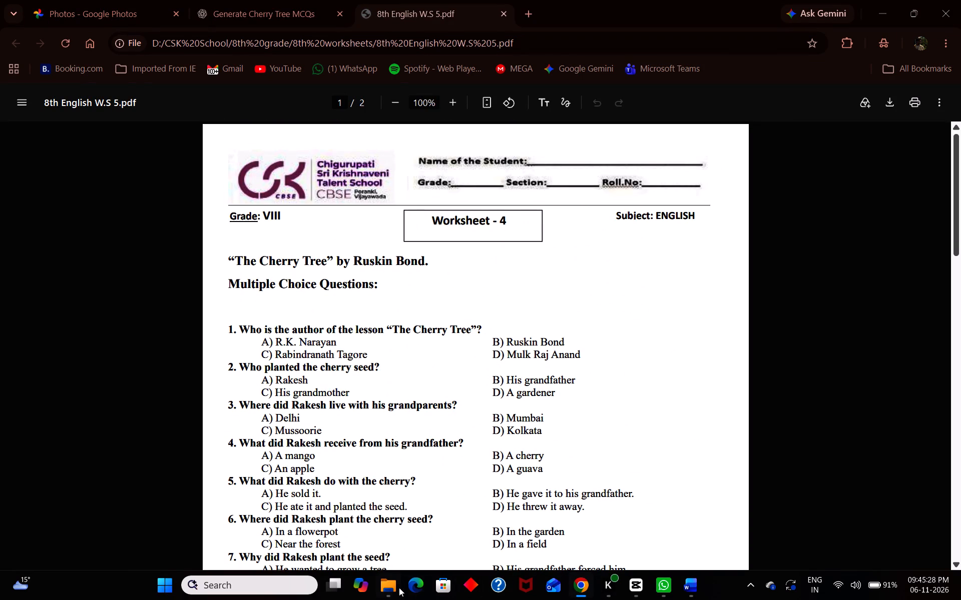
# Switch to File Explorer and copy both 8th English W.S 5 files, Word and PDF, from the 8th worksheets folder.
pyautogui.click(388, 584)
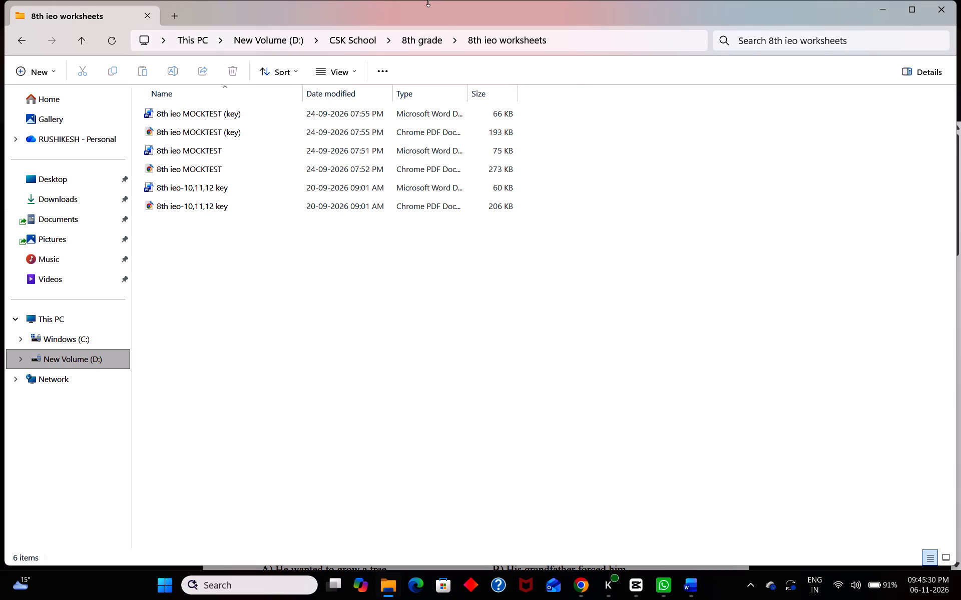
pyautogui.click(406, 36)
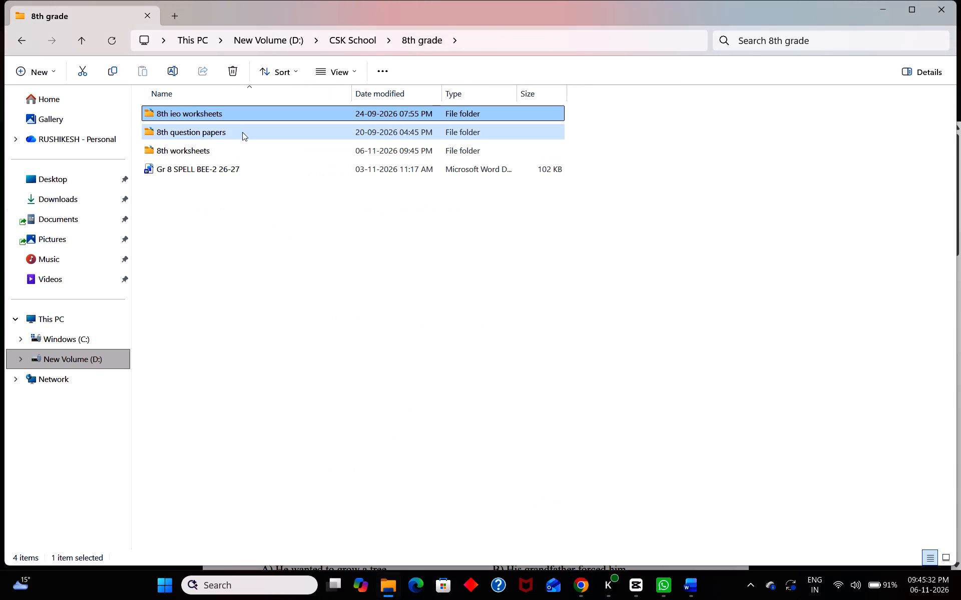
pyautogui.click(242, 130)
pyautogui.doubleClick(237, 154)
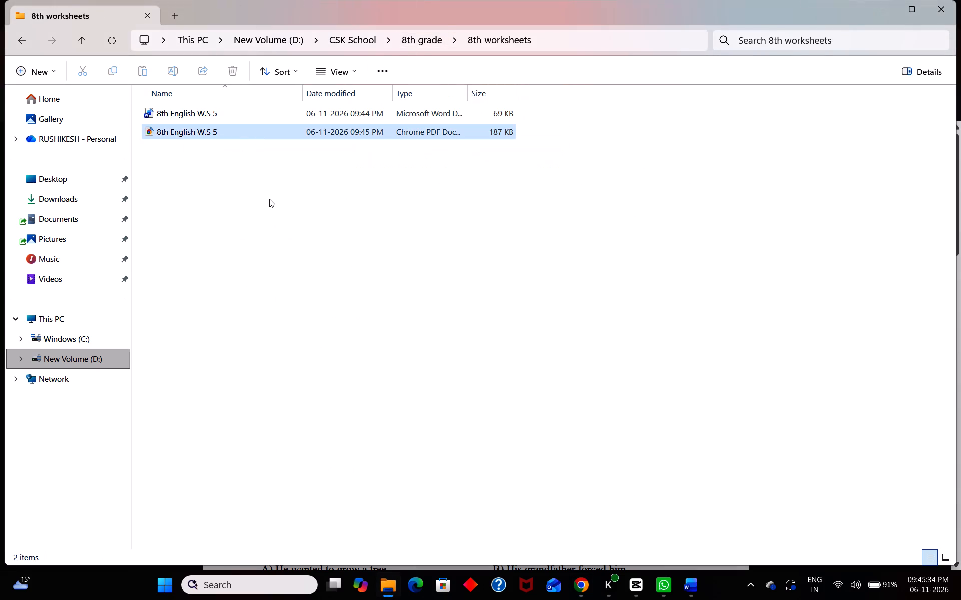
pyautogui.click(269, 199)
pyautogui.hotkey('ctrl', 'a')
pyautogui.hotkey('ctrl', 'c')
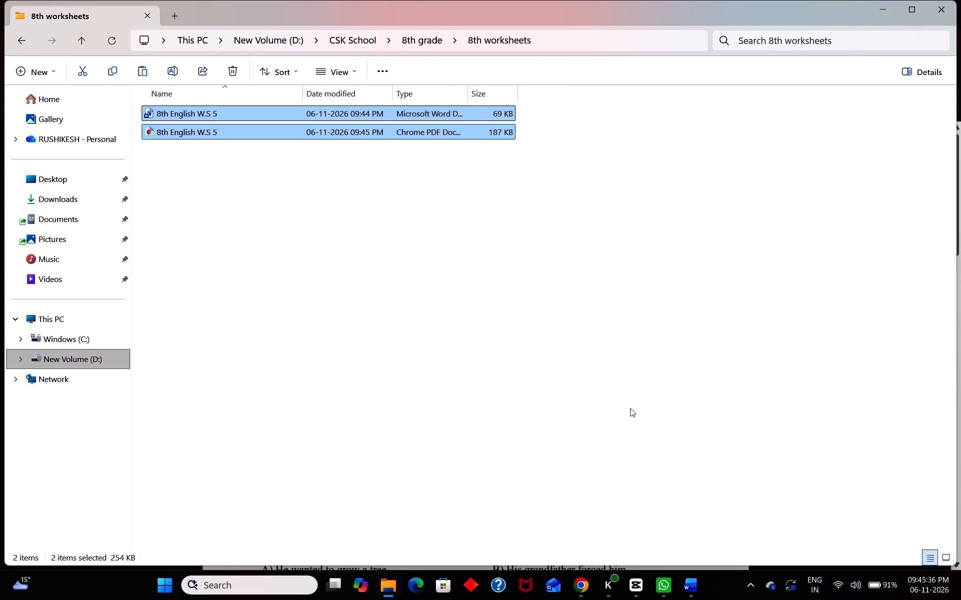
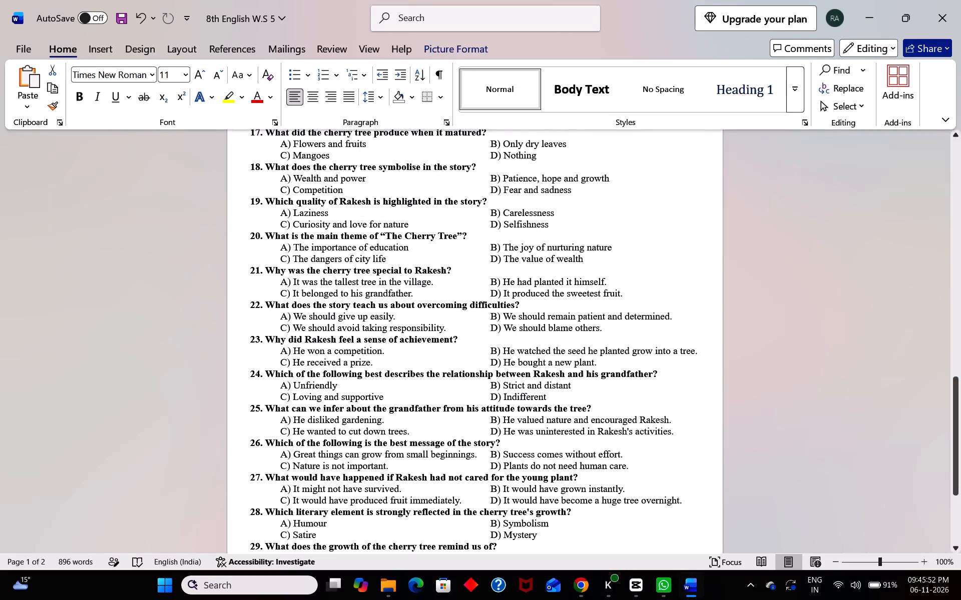
# Look over the worksheet's second page through question 30 and return to the header on page 1.
pyautogui.scroll(-4, 471, 372)
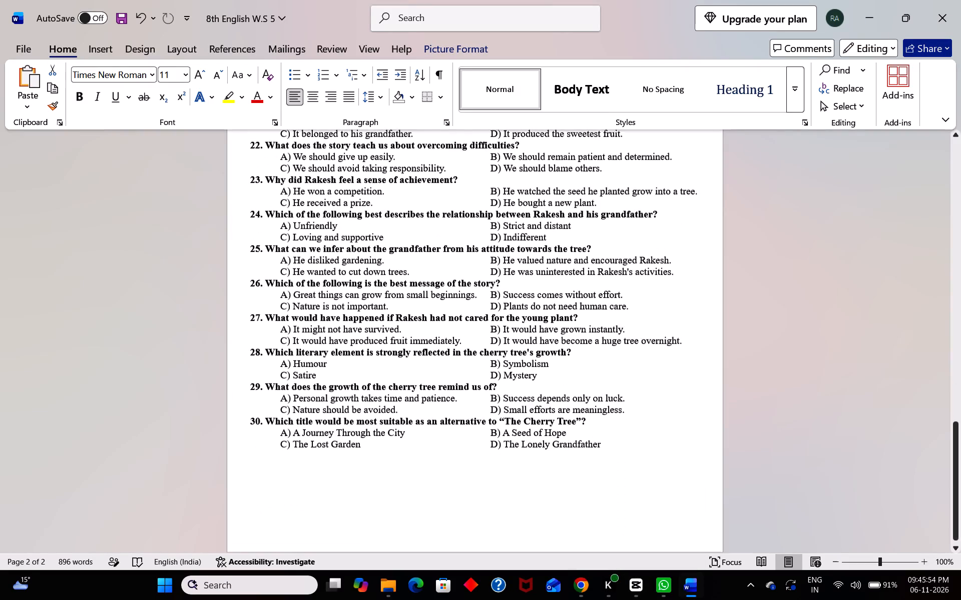
pyautogui.scroll(-2, 471, 372)
pyautogui.scroll(7, 471, 374)
pyautogui.scroll(-9, 471, 380)
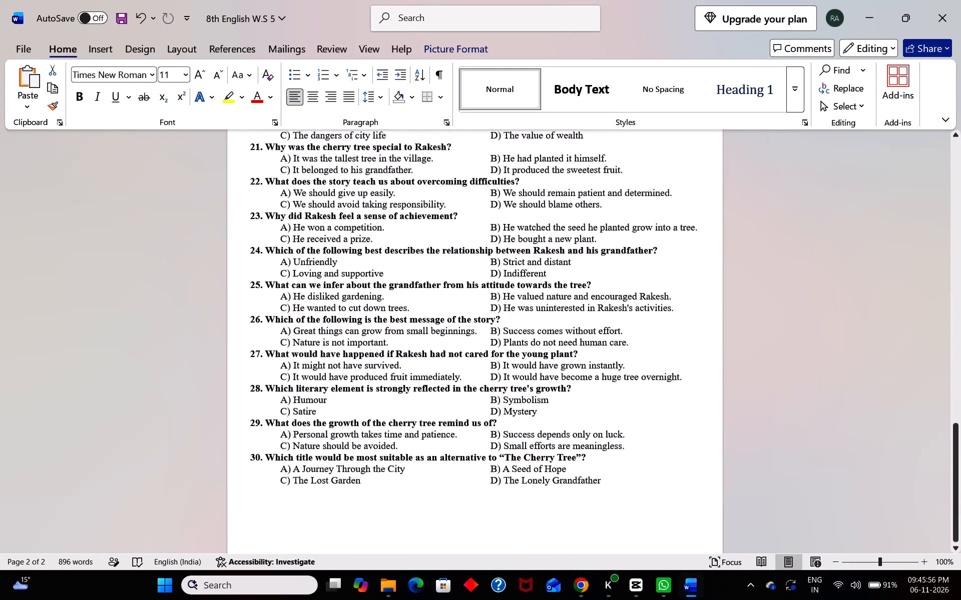
pyautogui.scroll(-4, 471, 380)
pyautogui.scroll(20, 471, 380)
pyautogui.scroll(9, 471, 380)
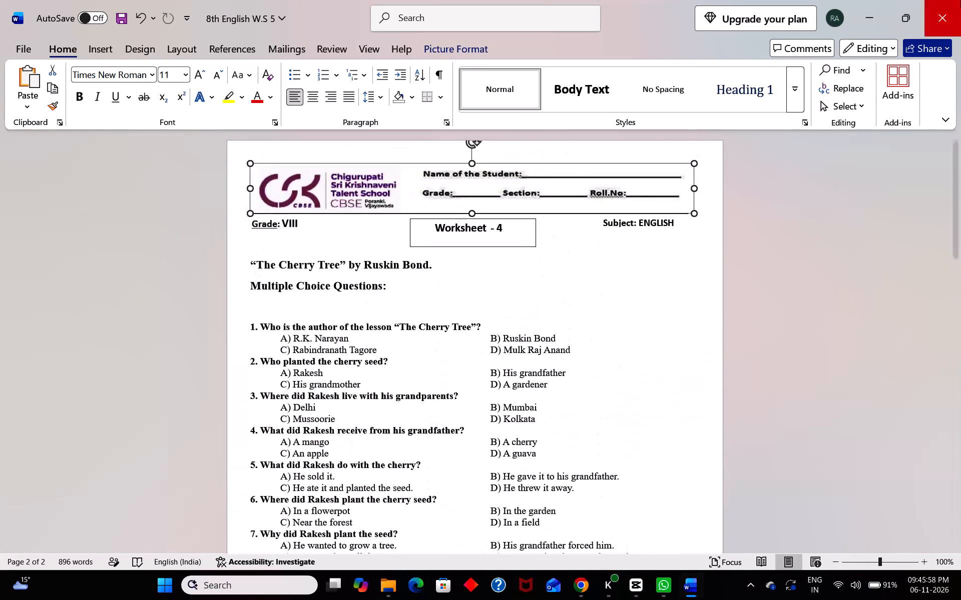
# Close the 8th English W.S 5 document.
pyautogui.click(960, 0)
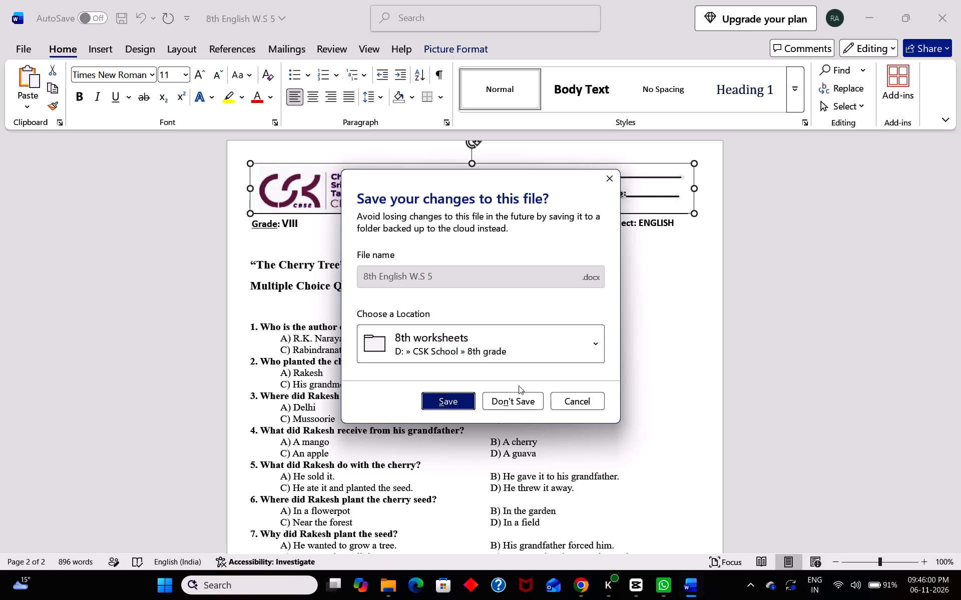